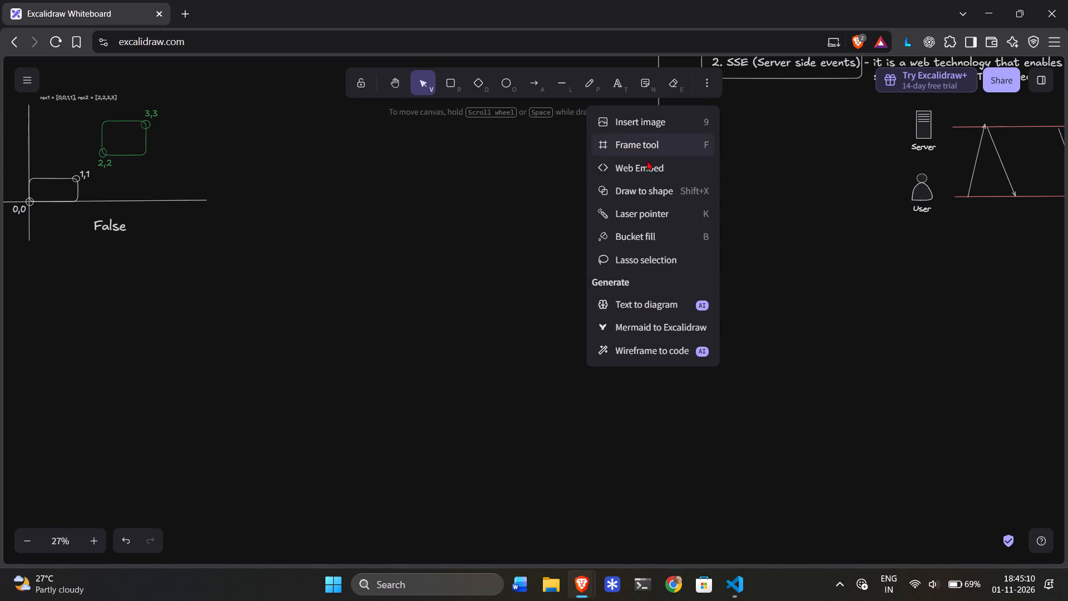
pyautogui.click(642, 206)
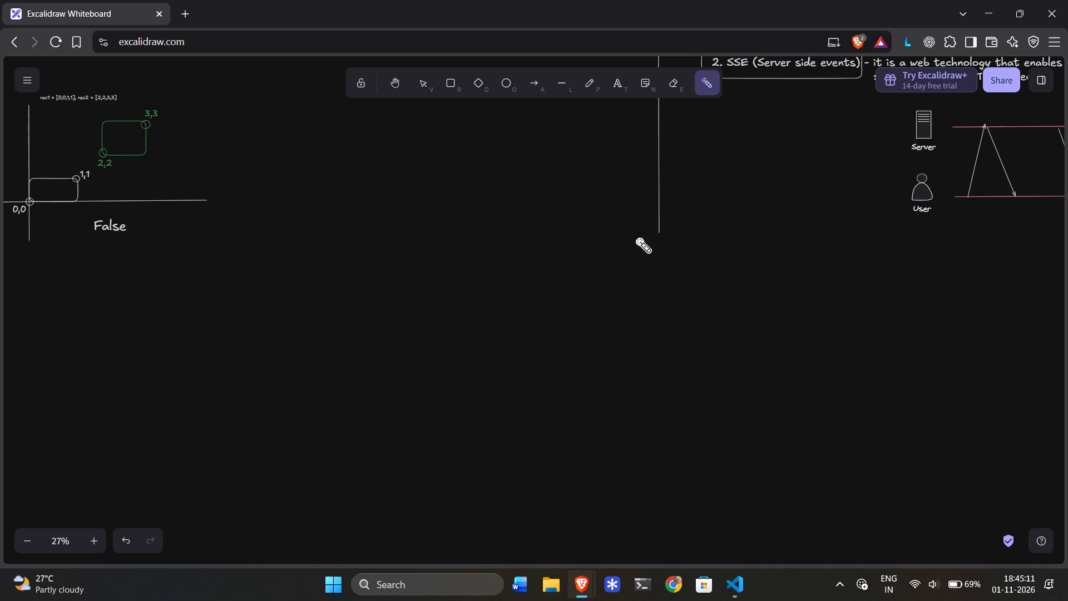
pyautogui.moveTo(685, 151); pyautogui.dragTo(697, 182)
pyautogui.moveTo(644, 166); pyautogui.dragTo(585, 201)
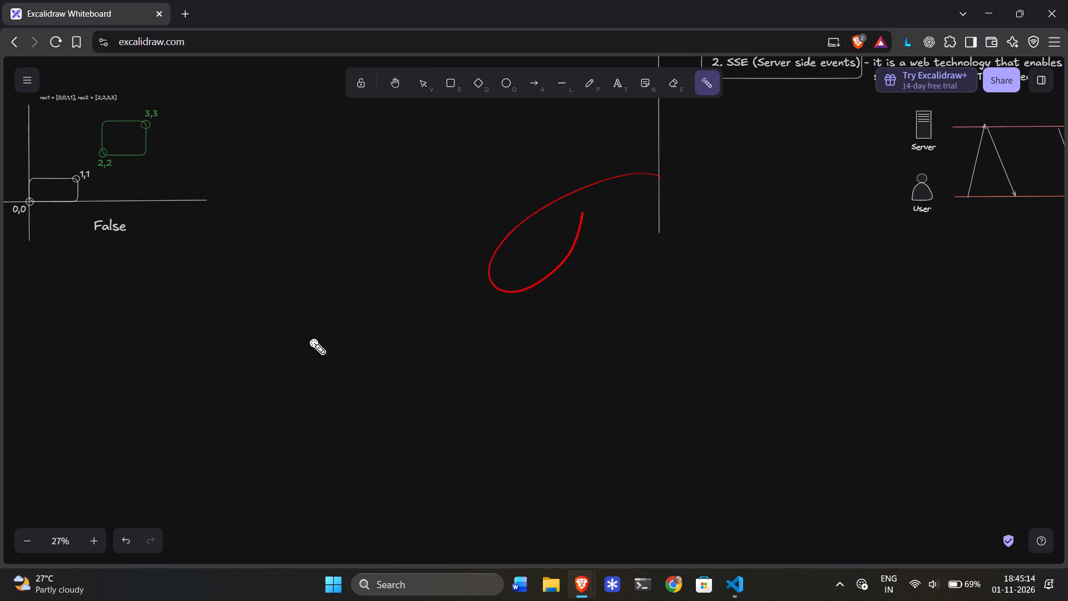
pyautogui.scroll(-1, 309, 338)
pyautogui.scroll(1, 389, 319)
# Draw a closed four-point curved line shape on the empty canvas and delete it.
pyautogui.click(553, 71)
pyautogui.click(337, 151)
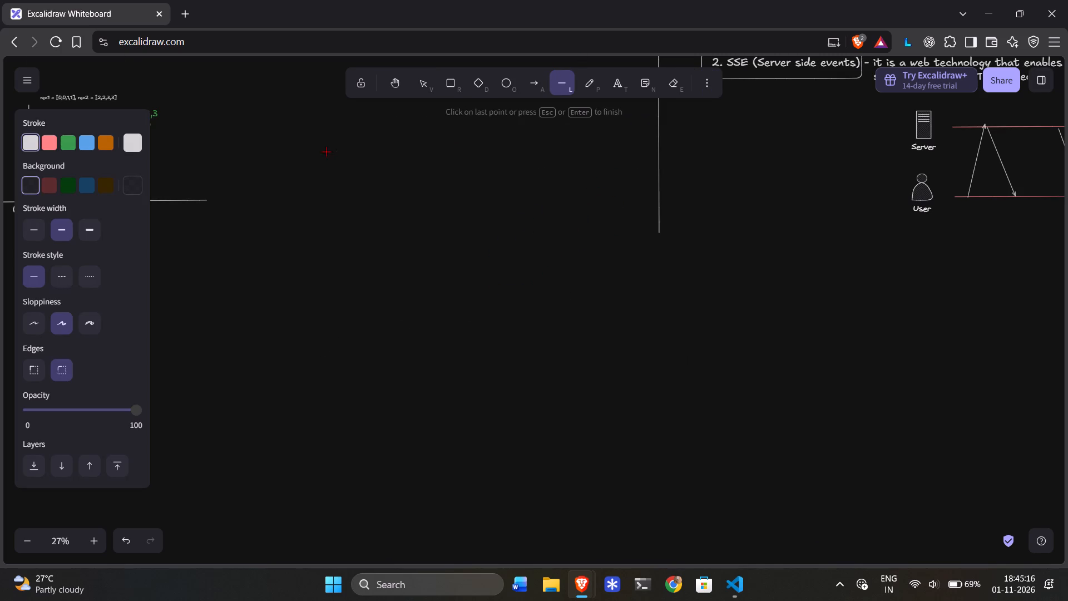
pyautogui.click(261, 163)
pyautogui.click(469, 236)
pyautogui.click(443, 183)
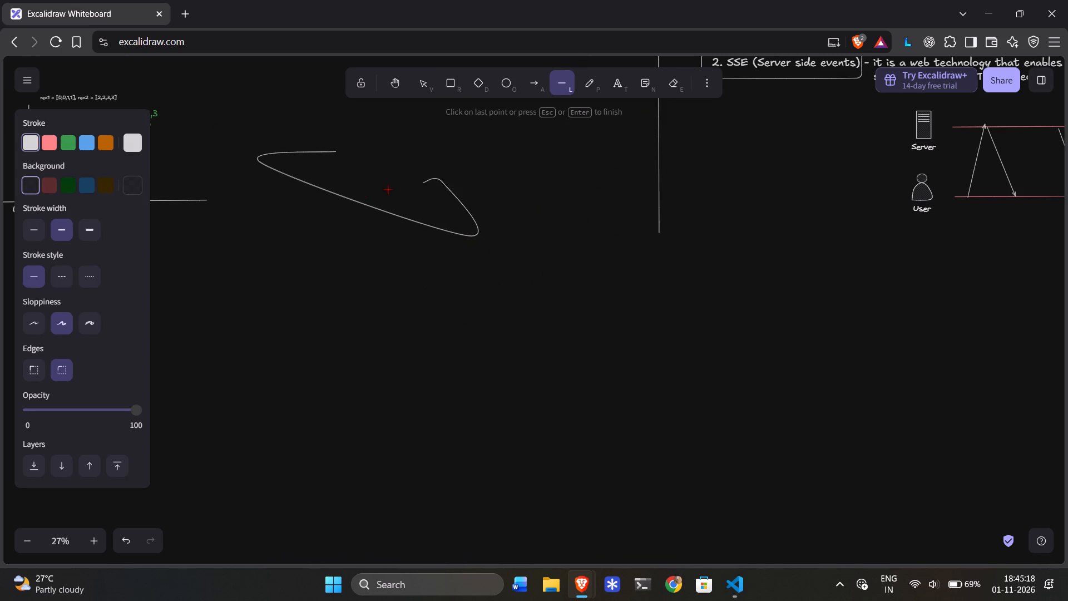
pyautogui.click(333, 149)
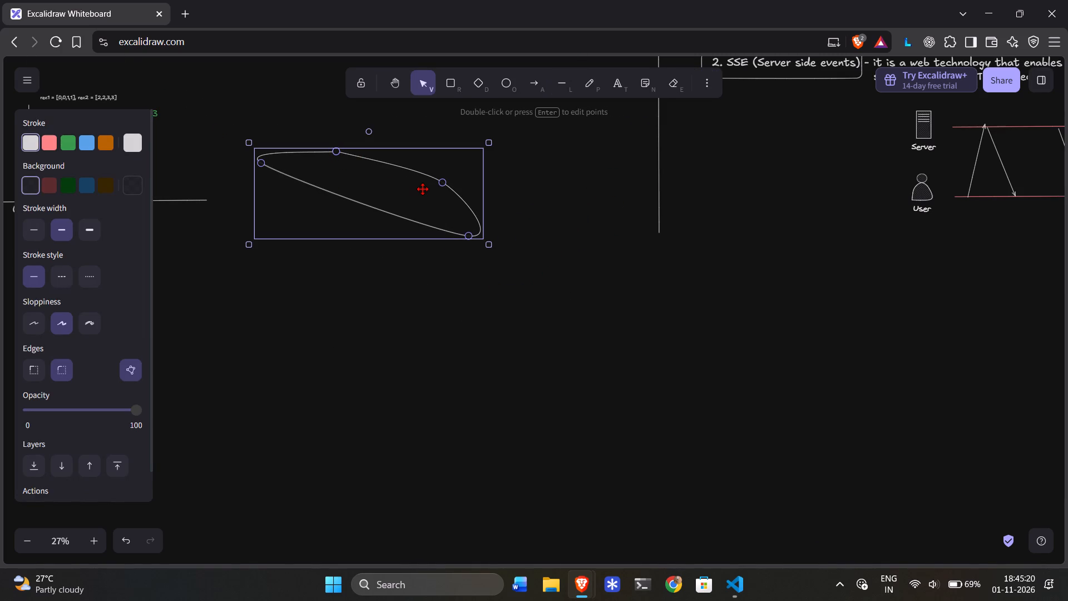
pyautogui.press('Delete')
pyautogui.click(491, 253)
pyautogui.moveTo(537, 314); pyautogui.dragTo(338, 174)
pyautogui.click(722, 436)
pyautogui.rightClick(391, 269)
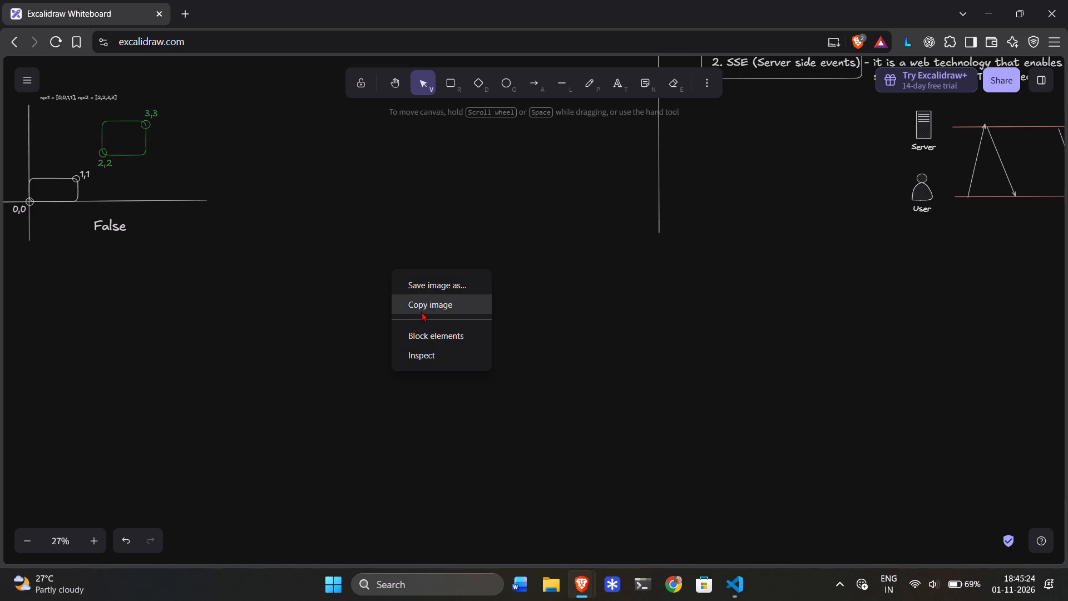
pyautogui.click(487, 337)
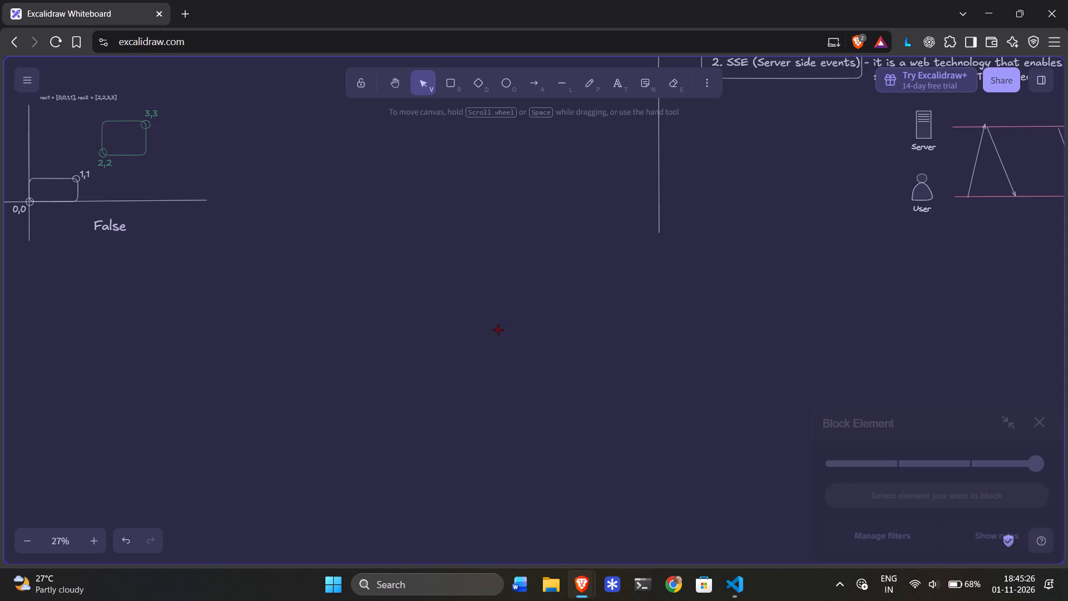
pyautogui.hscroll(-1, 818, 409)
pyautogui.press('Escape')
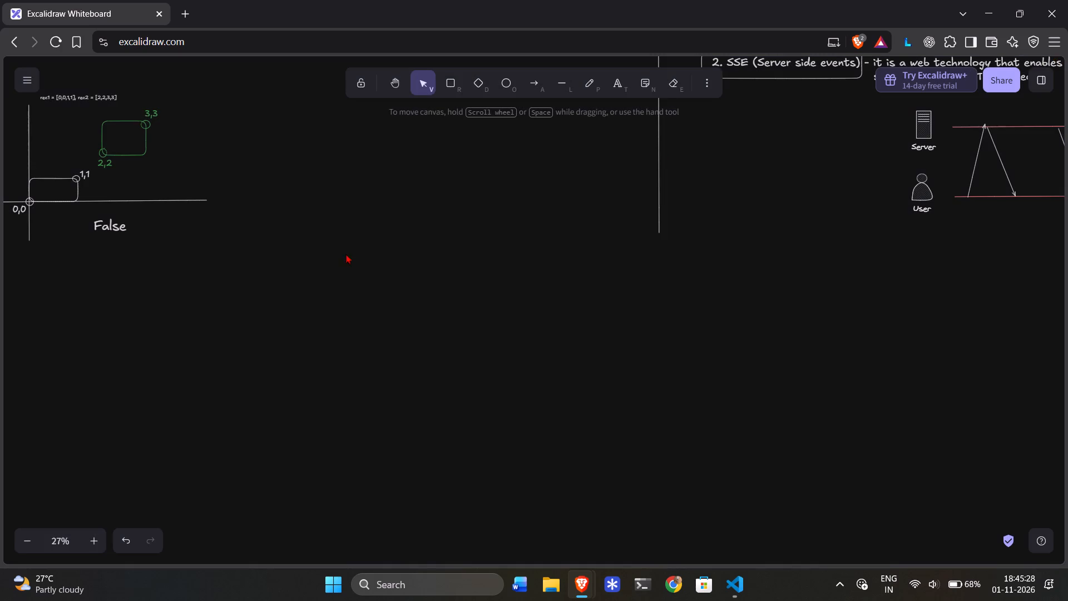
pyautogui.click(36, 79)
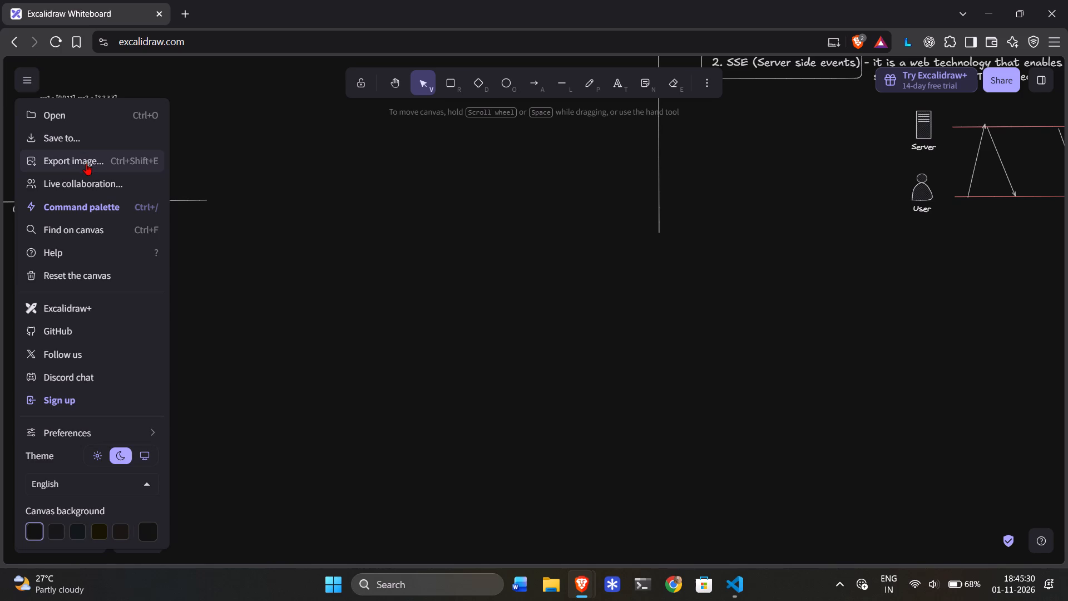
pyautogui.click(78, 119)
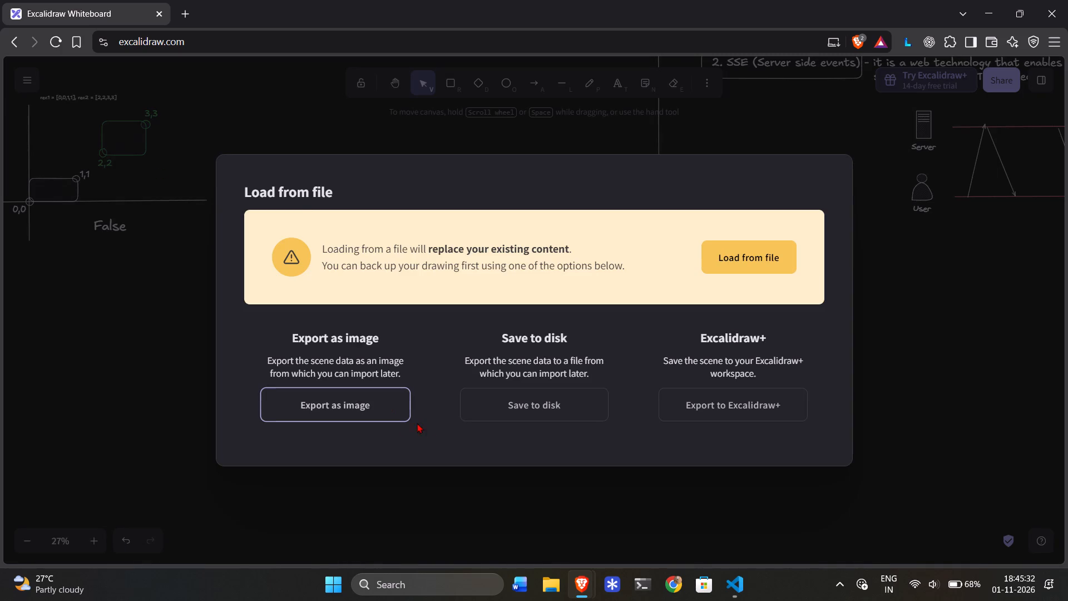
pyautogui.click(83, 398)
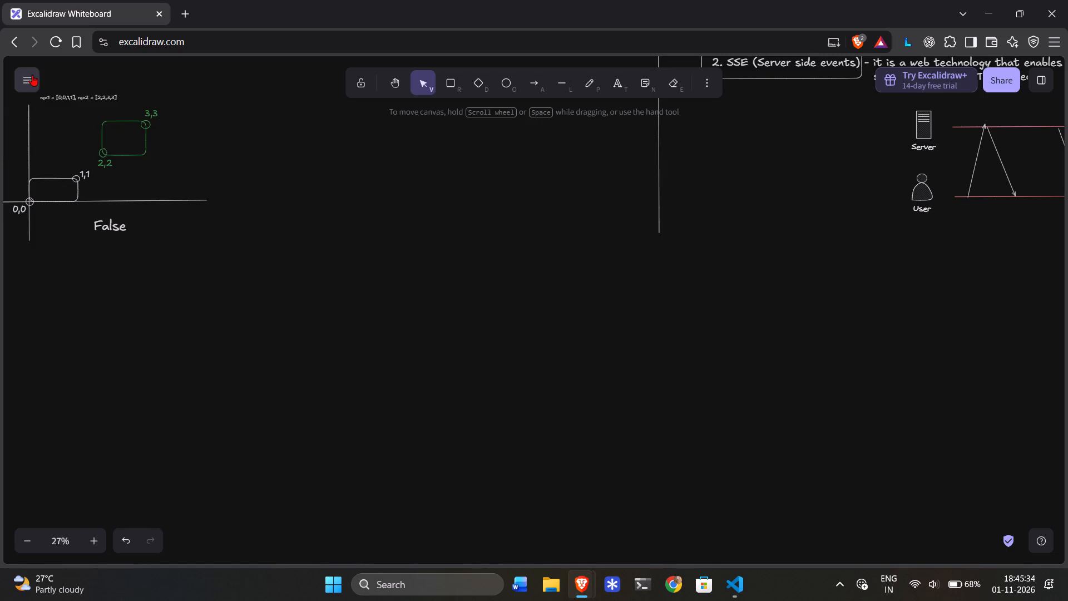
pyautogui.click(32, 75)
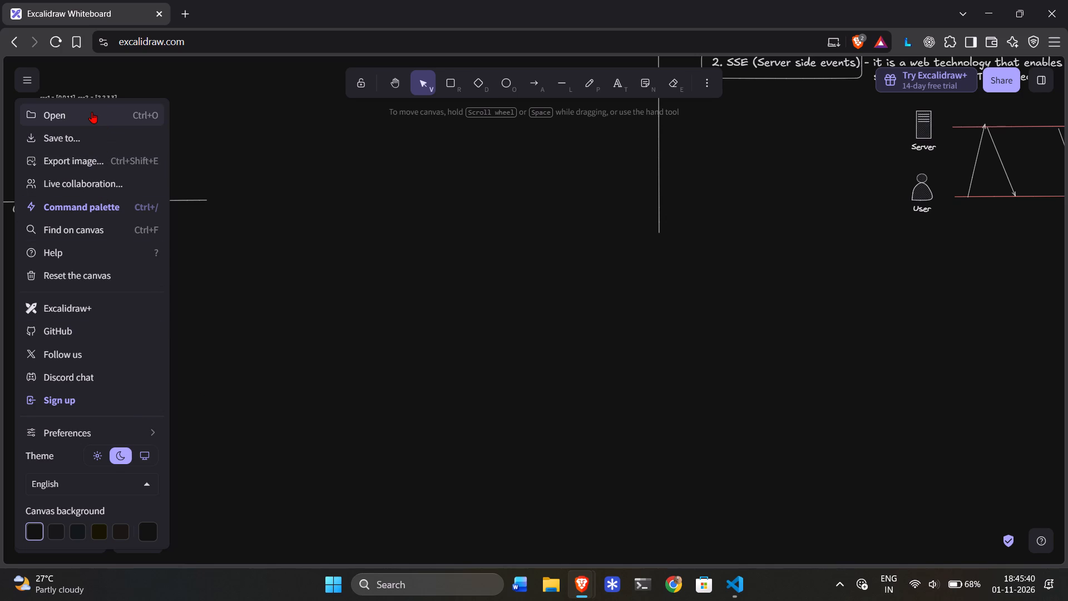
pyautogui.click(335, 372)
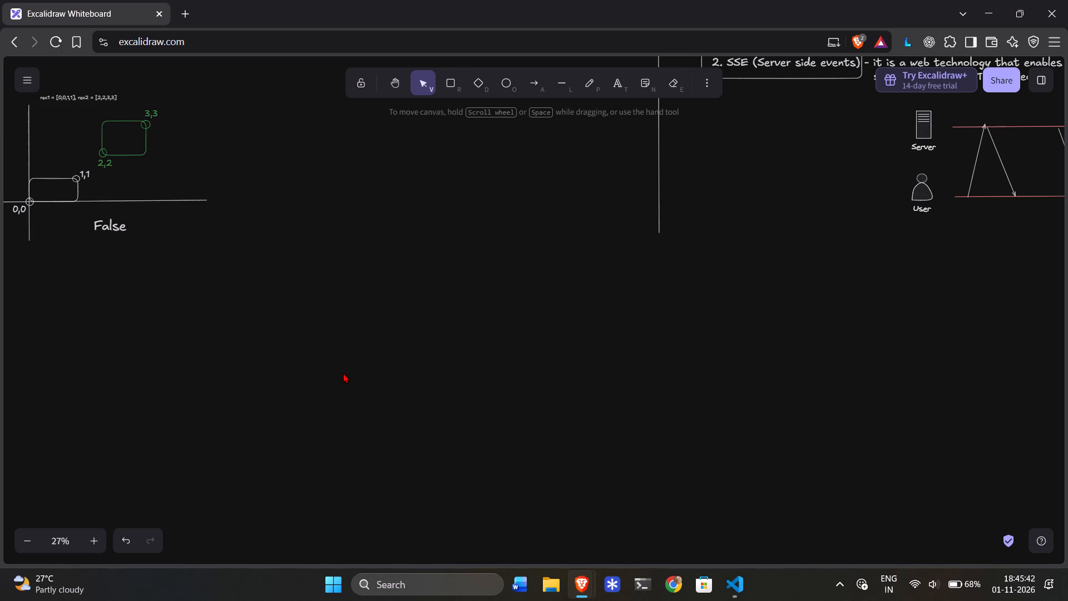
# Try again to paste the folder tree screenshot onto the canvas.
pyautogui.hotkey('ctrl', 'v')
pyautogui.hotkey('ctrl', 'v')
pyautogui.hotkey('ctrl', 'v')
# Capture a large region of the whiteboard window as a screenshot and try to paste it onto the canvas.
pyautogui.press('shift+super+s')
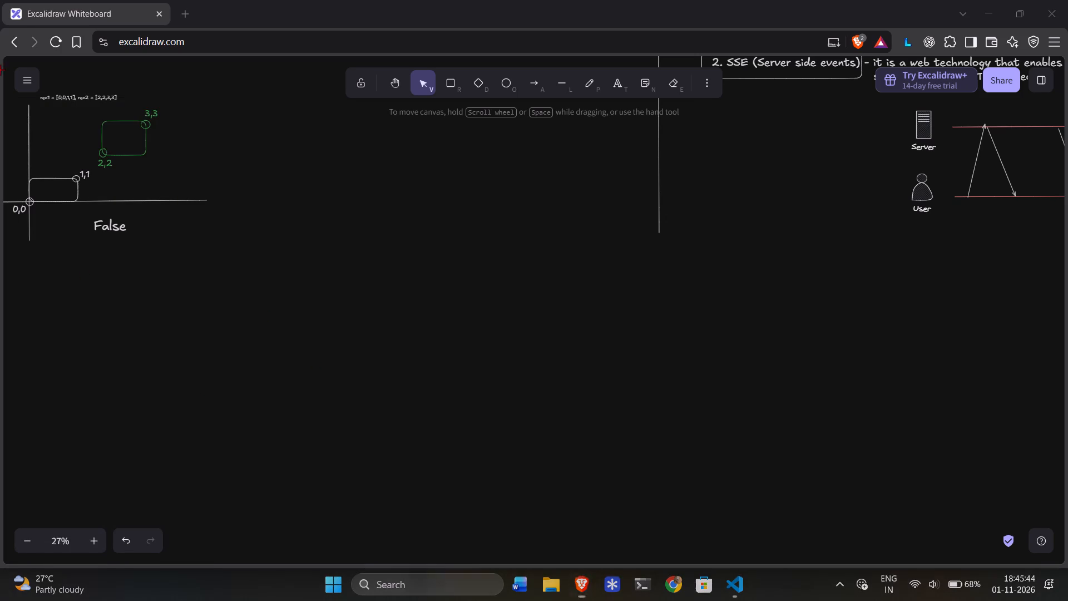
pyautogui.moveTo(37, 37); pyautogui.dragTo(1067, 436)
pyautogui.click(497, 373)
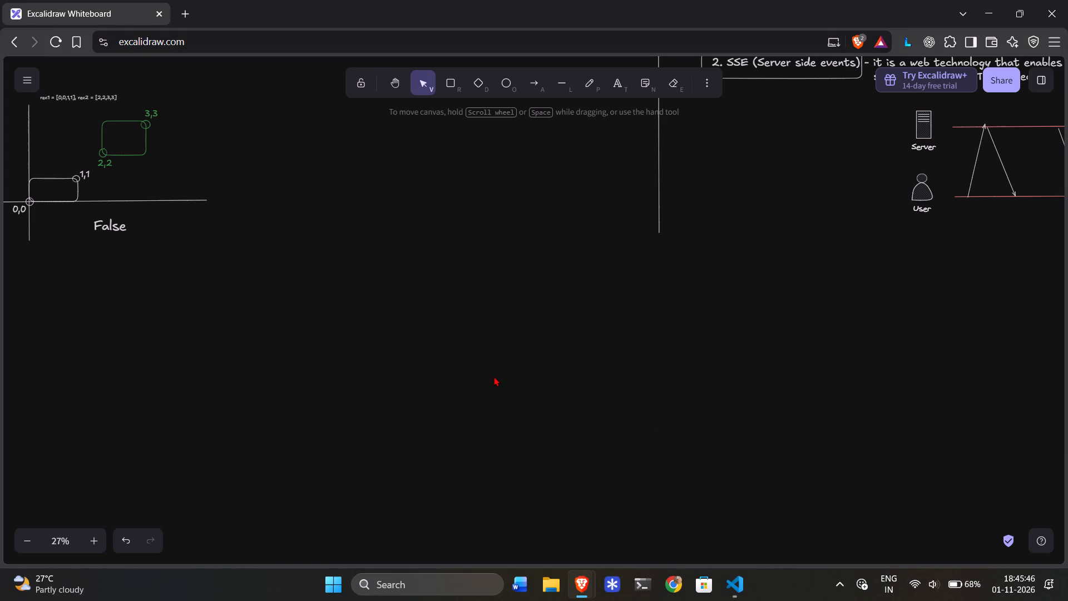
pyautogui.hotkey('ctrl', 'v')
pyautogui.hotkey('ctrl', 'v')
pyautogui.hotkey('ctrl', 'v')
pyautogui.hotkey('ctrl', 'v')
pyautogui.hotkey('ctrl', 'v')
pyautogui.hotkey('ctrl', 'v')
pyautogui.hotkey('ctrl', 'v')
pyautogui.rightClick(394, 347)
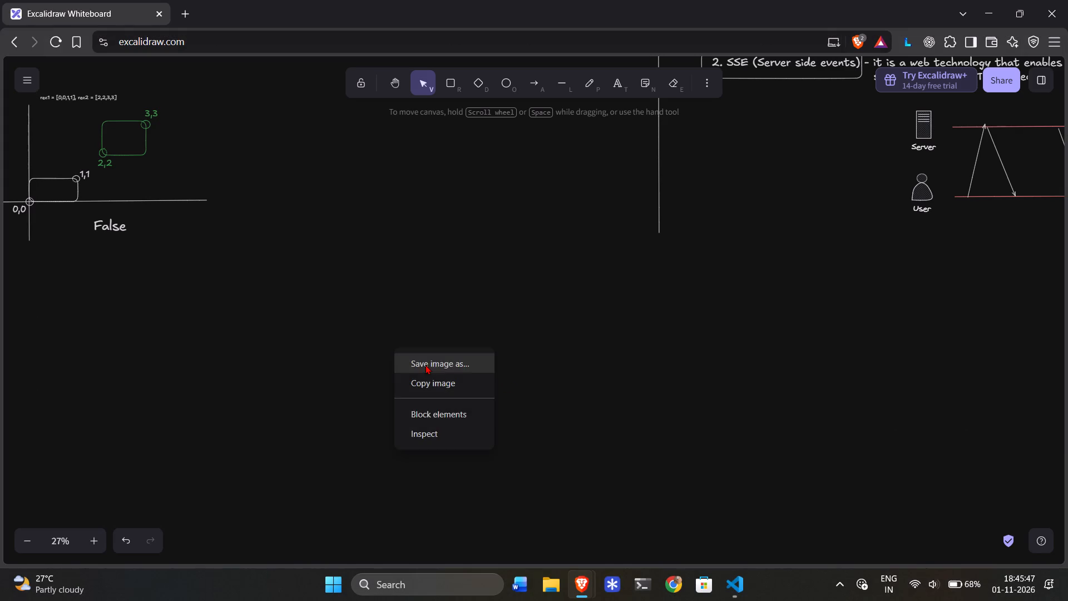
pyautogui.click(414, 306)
# Search the web in a new tab for "paste is not working in excalidraw".
pyautogui.click(192, 4)
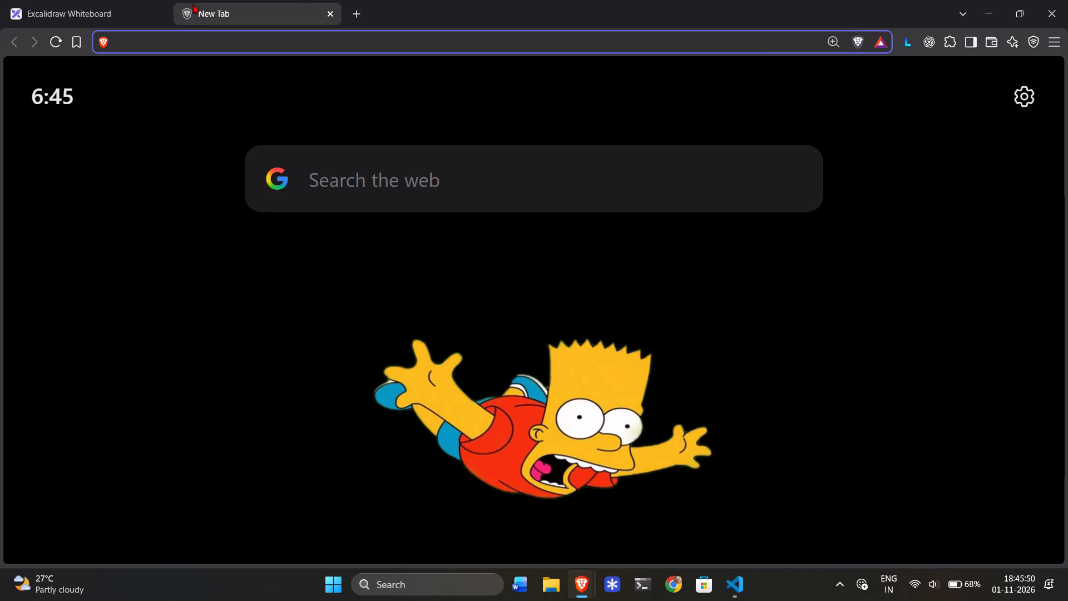
pyautogui.write('paste is not working in excalidraw')
pyautogui.press('Return')
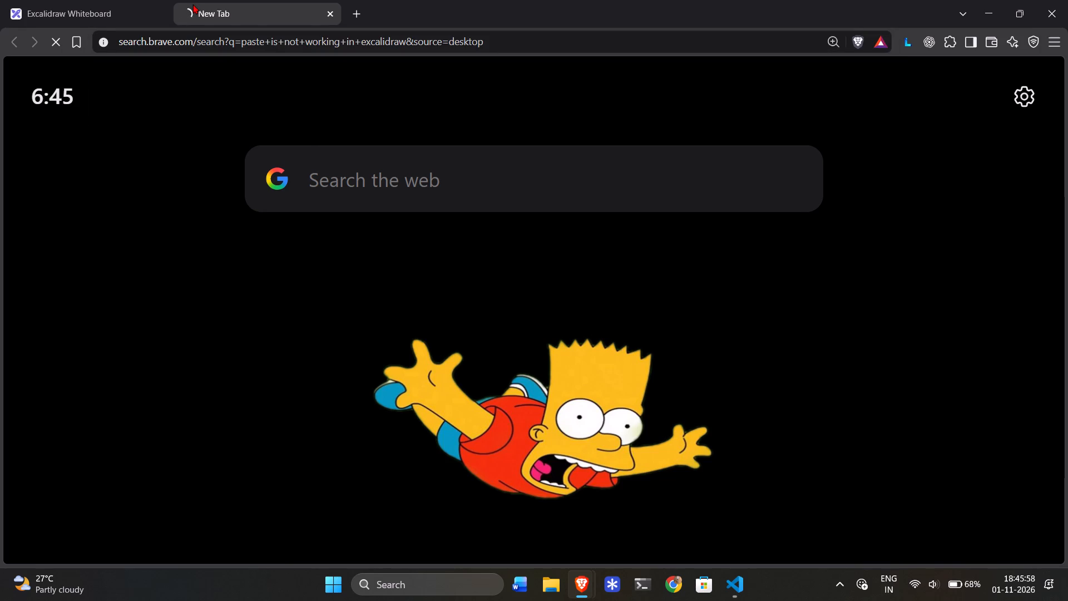
# Show the hidden system tray icons.
pyautogui.click(832, 588)
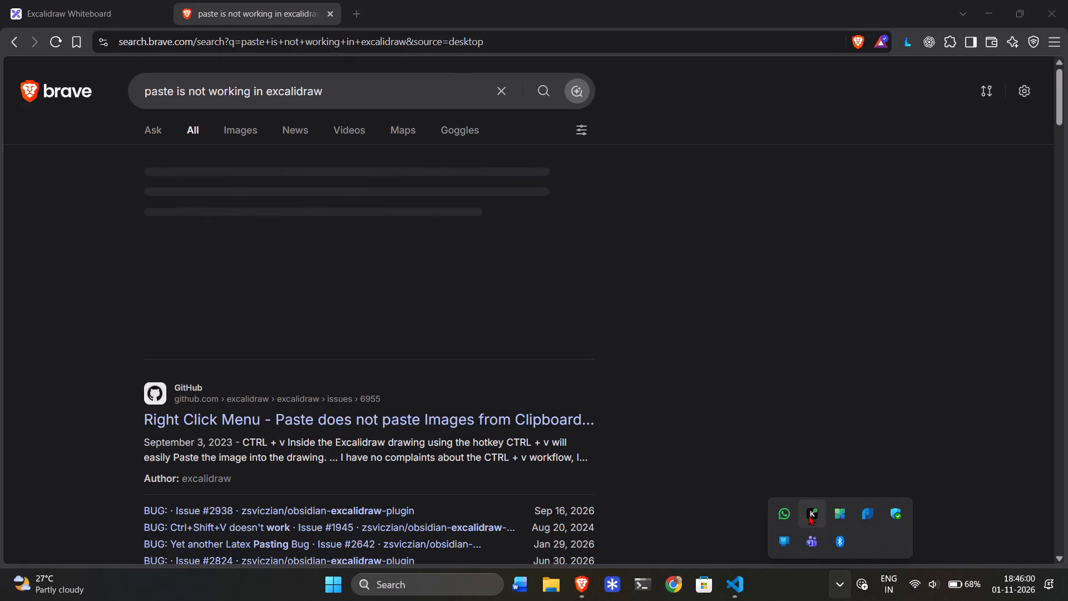
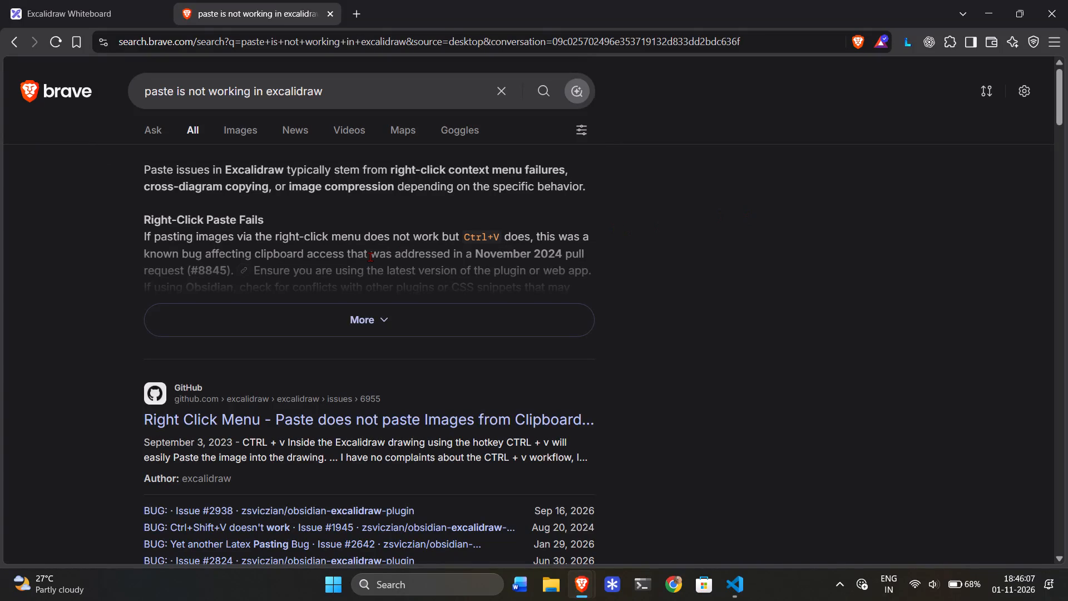
# Expand and read the generated answer about Excalidraw paste issues, and open the GitHub issue "Right Click Menu - Paste does not paste Images from Clipboard".
pyautogui.click(345, 318)
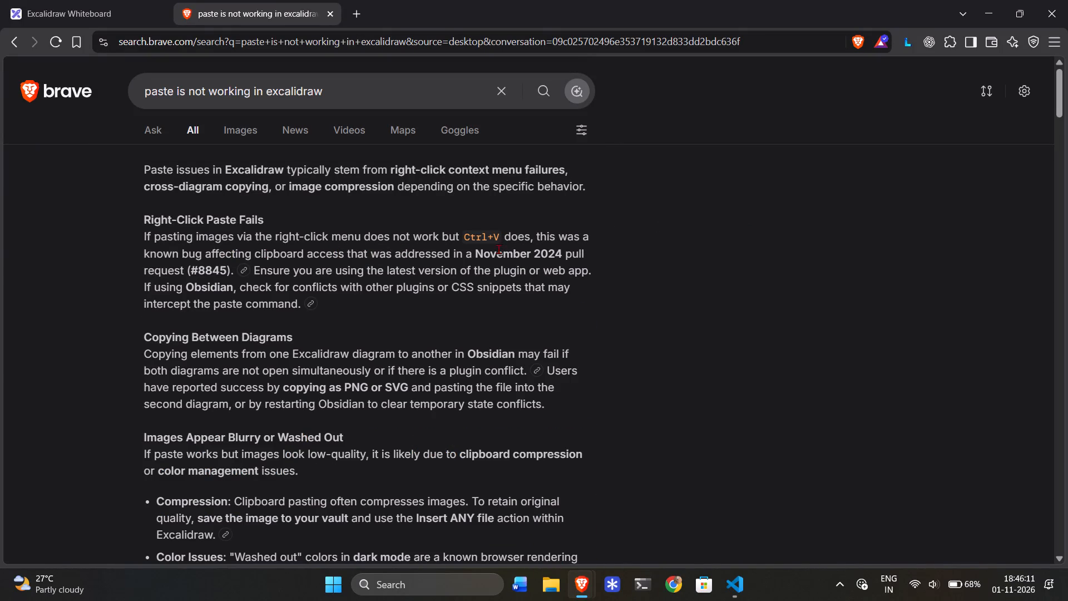
pyautogui.scroll(-2, 291, 309)
pyautogui.scroll(-2, 177, 331)
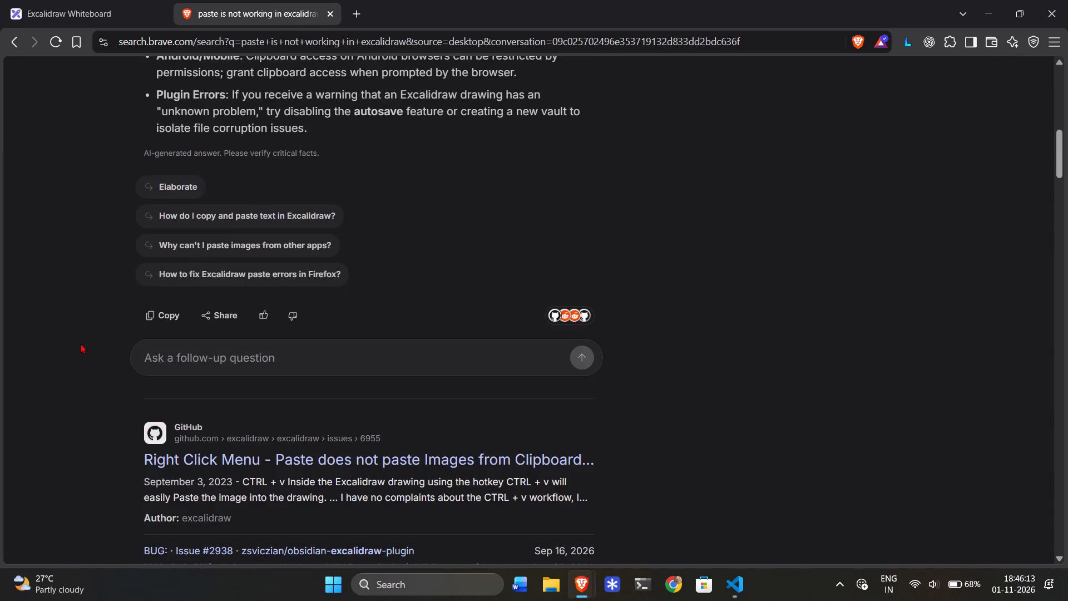
pyautogui.scroll(-1, 101, 353)
pyautogui.click(256, 271)
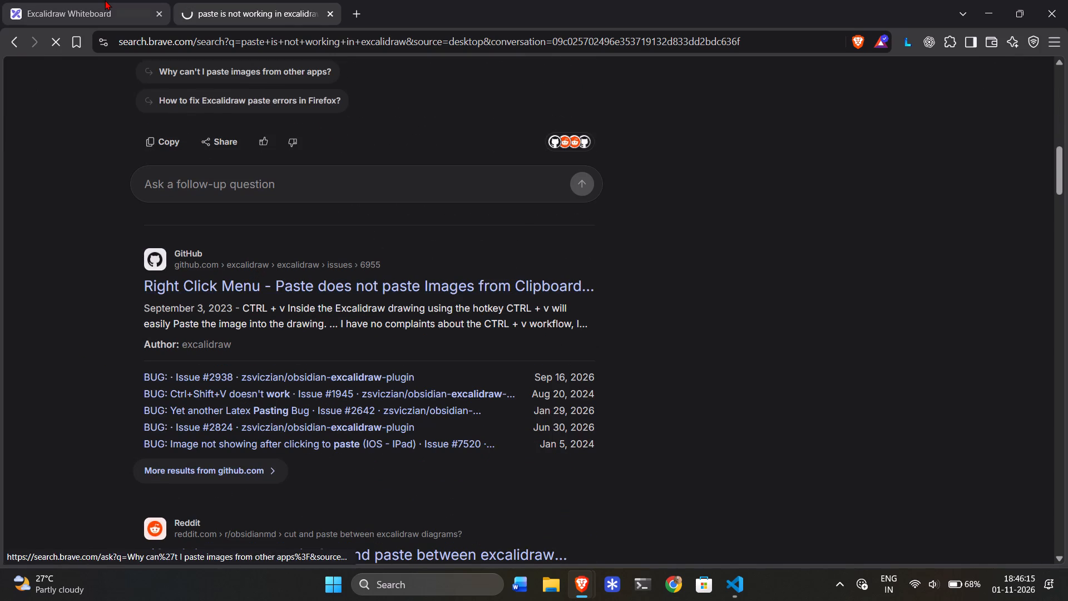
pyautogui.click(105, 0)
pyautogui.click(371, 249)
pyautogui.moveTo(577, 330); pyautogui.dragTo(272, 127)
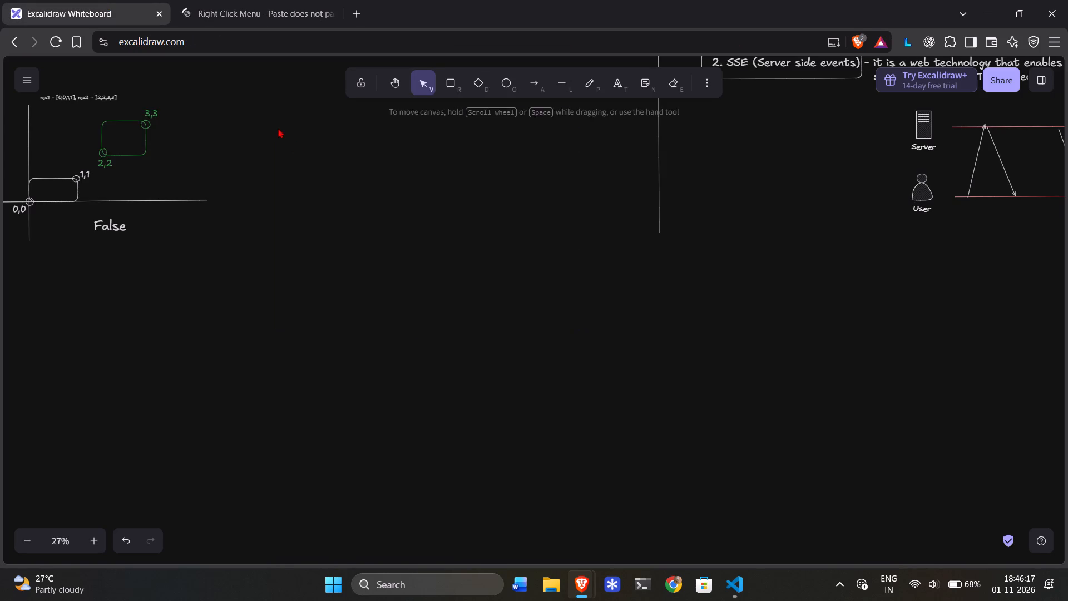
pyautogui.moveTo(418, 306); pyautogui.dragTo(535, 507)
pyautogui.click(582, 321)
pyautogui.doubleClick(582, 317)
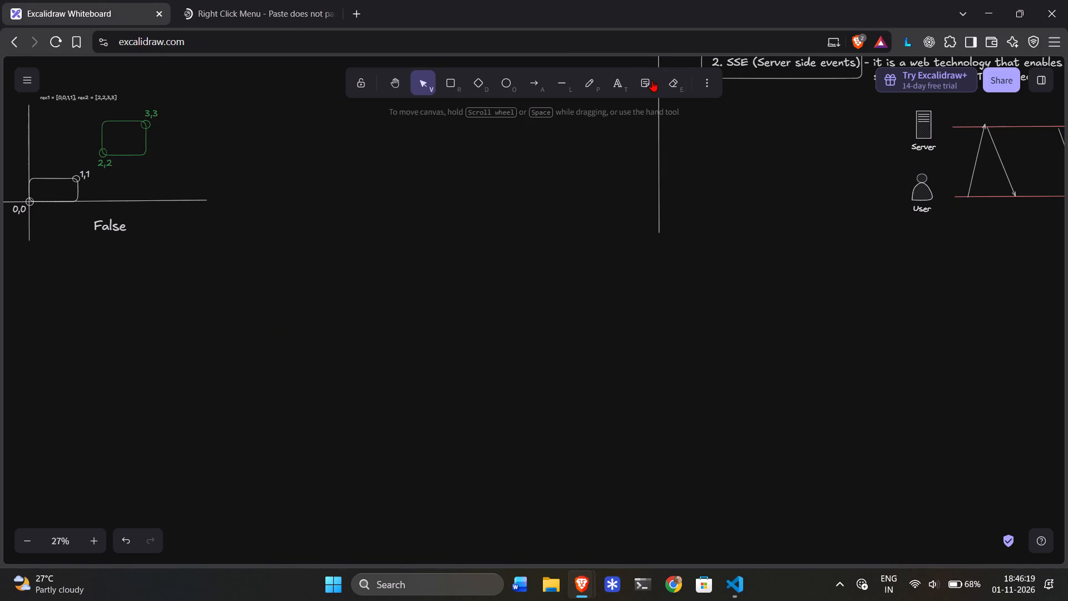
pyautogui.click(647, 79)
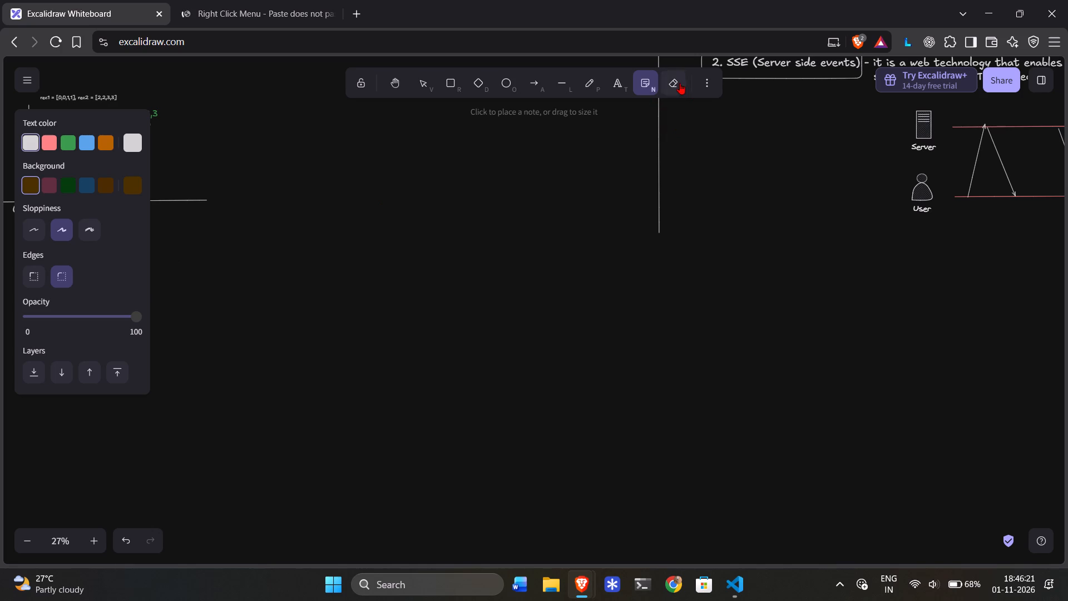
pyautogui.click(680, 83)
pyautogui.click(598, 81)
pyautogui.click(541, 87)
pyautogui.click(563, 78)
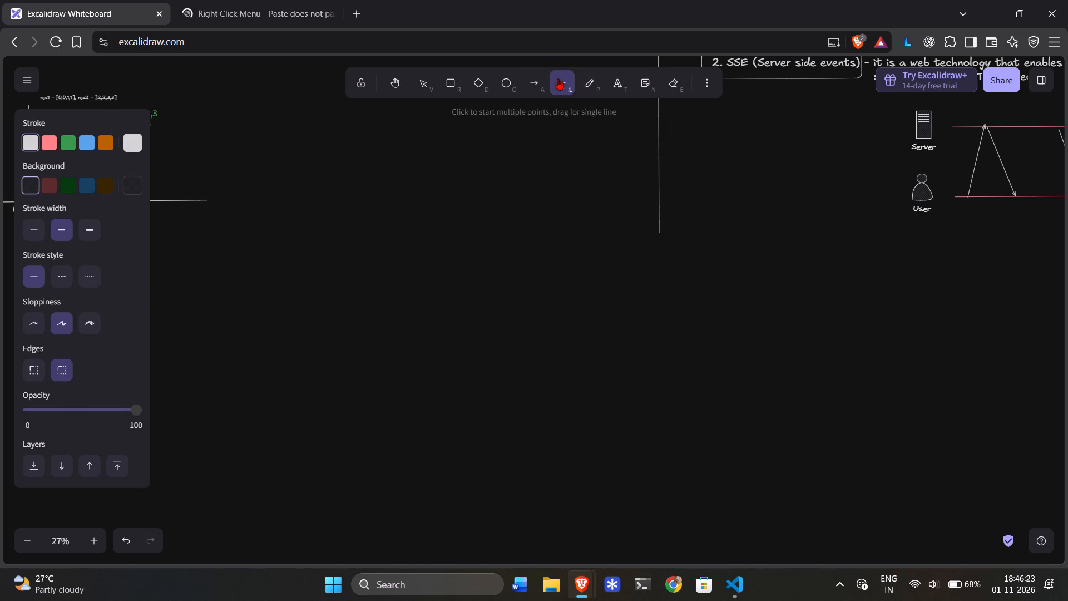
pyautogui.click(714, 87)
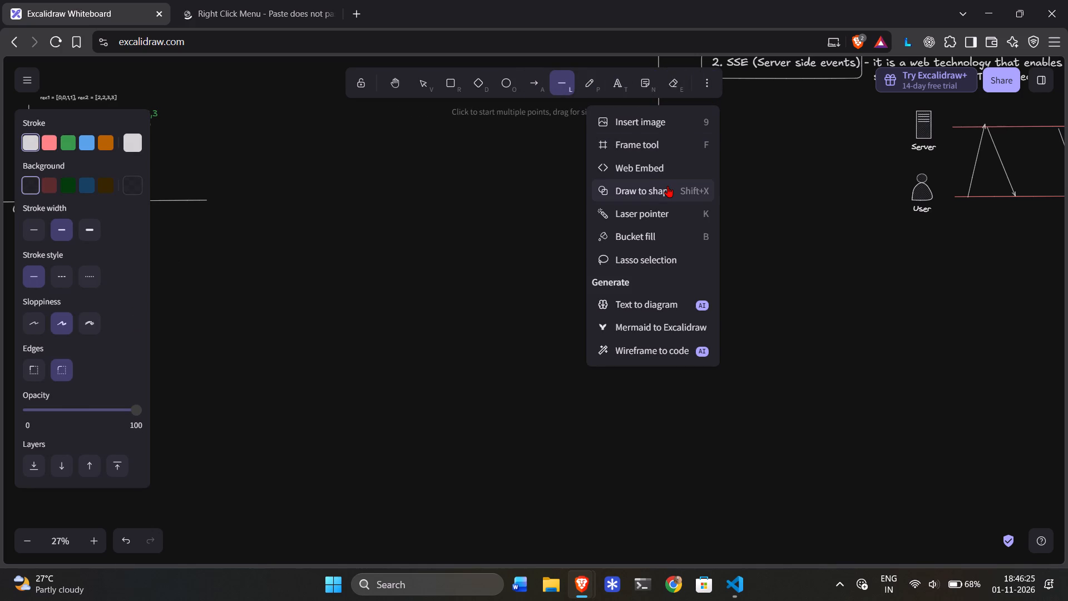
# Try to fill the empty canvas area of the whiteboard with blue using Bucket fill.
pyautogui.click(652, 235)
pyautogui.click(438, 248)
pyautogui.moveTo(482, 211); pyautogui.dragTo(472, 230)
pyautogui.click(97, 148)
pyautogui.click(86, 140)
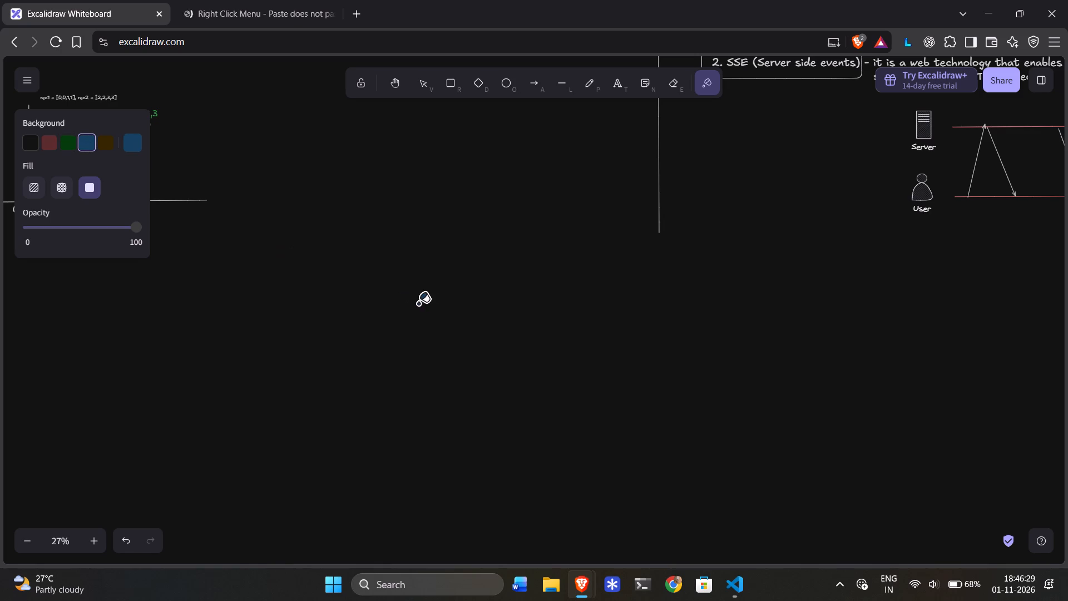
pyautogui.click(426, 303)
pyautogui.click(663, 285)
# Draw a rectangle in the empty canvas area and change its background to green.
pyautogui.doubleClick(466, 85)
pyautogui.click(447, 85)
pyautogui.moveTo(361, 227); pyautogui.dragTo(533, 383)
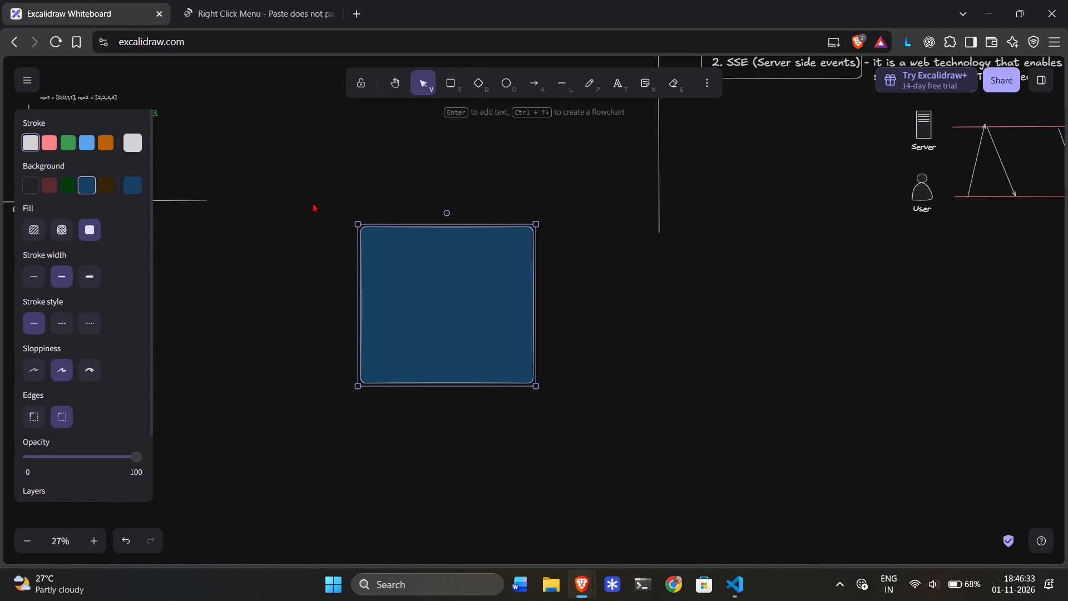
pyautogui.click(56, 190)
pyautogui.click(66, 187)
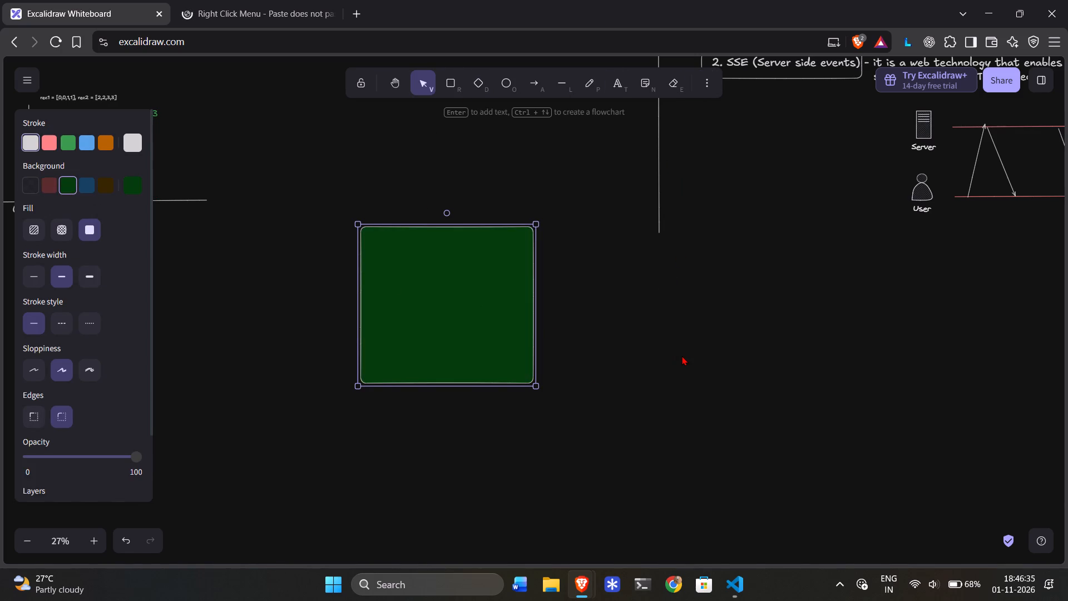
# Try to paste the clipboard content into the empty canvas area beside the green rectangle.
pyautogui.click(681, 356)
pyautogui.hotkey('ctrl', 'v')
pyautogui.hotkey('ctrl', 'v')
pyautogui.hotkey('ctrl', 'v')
# Delete the green rectangle from the whiteboard canvas.
pyautogui.click(388, 343)
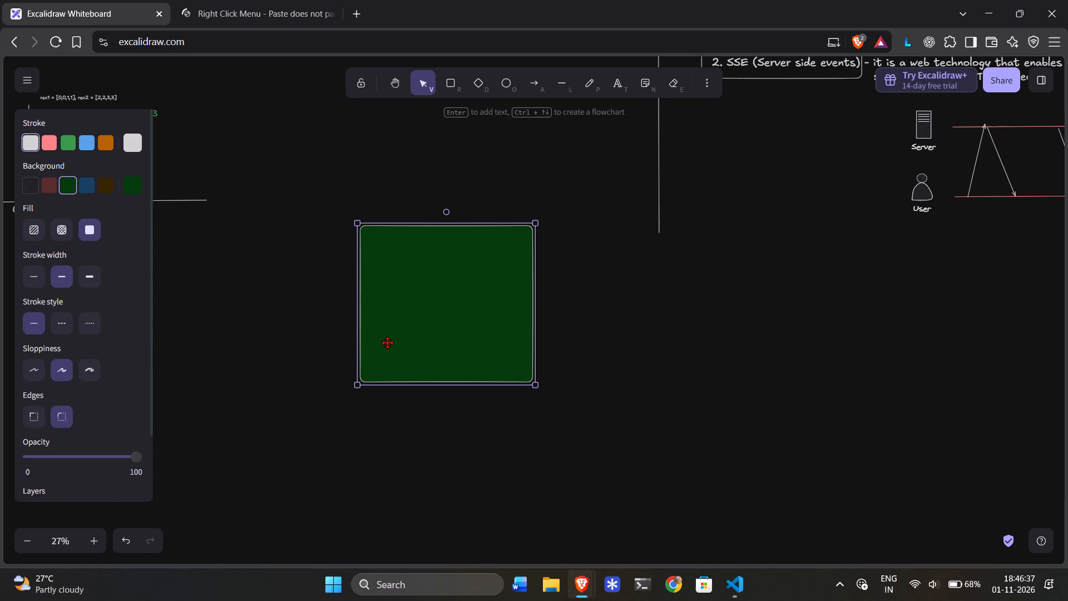
pyautogui.press('Delete')
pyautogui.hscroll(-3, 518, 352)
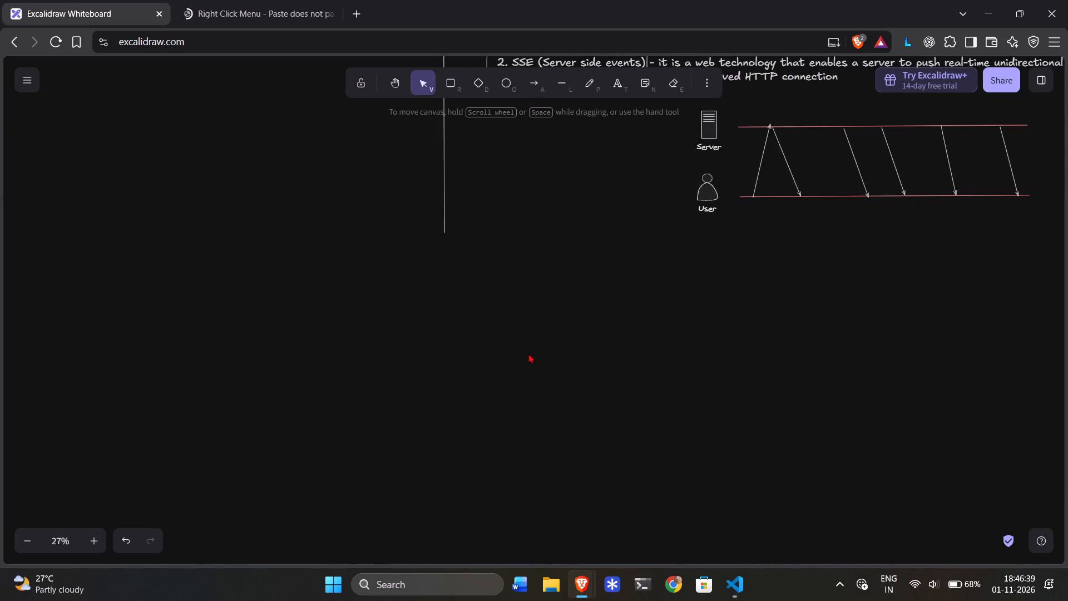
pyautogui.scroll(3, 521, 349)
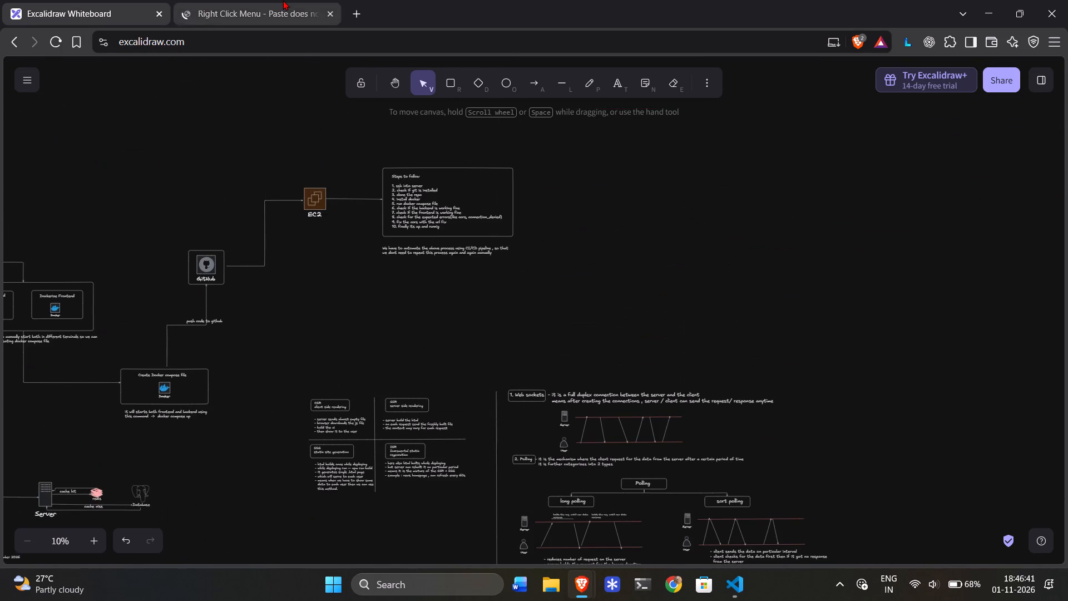
# Switch to the open GitHub issue page about the right-click menu's Paste not pasting images.
pyautogui.click(283, 0)
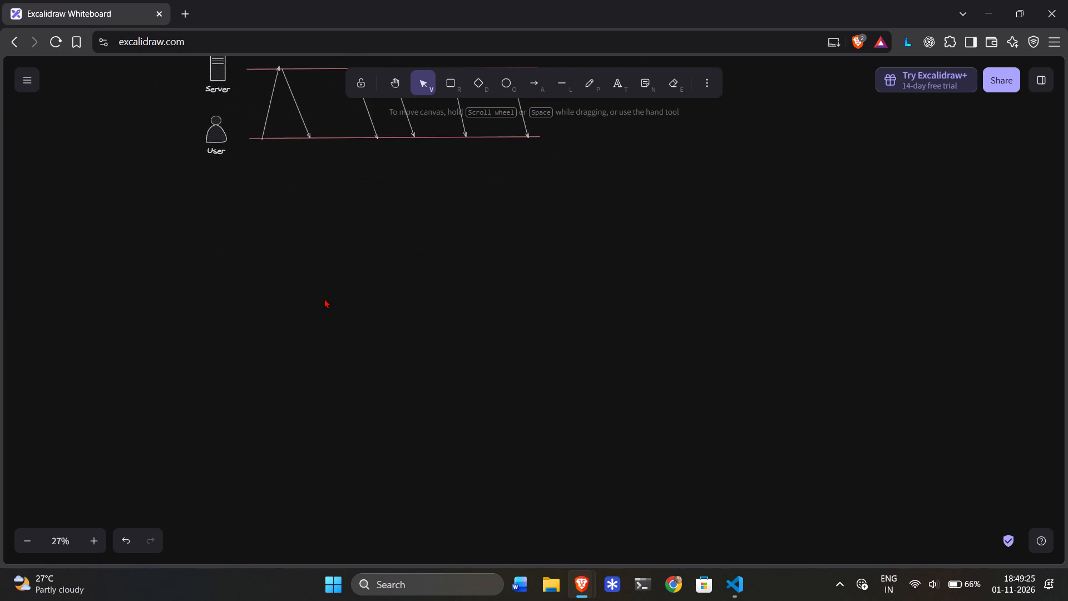
pyautogui.hscroll(2, 324, 298)
pyautogui.click(231, 187)
pyautogui.hotkey('ctrl', 'v')
pyautogui.moveTo(246, 200); pyautogui.dragTo(353, 275)
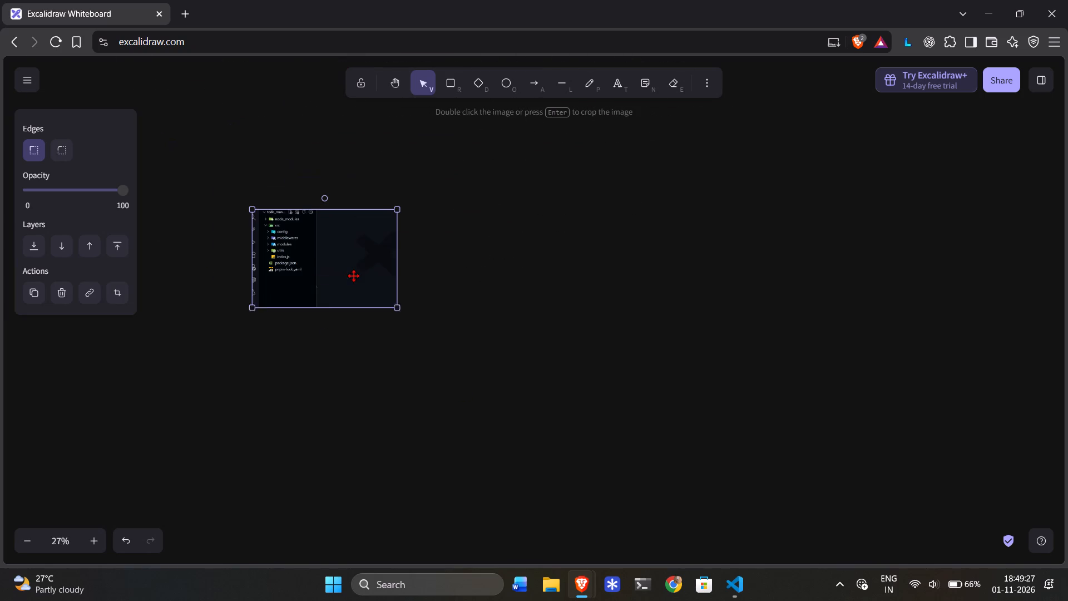
pyautogui.moveTo(353, 275); pyautogui.dragTo(355, 265)
pyautogui.moveTo(412, 299); pyautogui.dragTo(566, 489)
pyautogui.moveTo(498, 352); pyautogui.dragTo(518, 408)
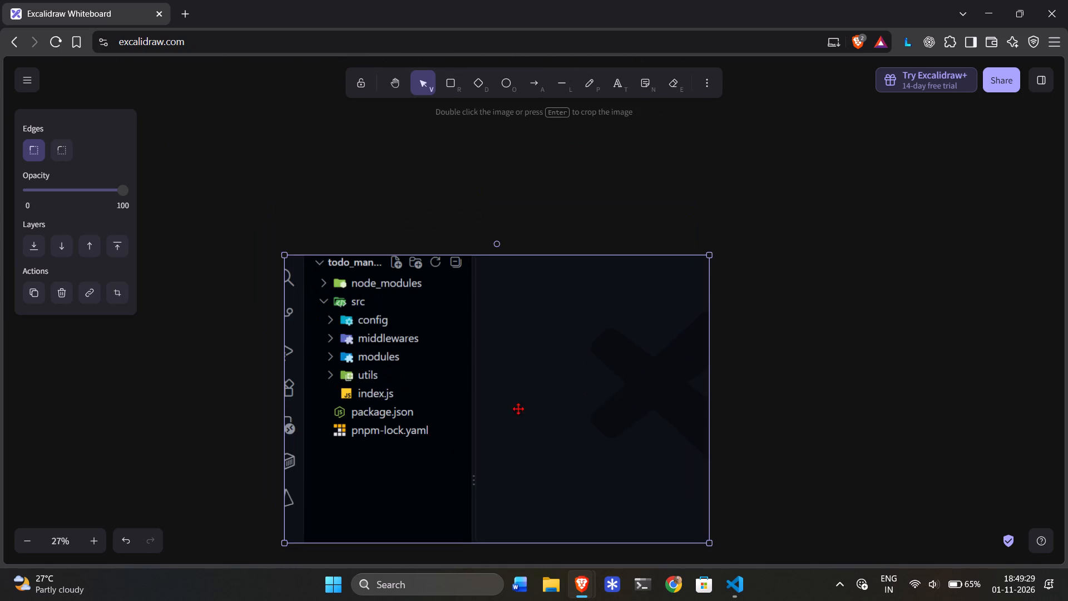
pyautogui.moveTo(518, 408); pyautogui.dragTo(508, 402)
# Add the text "Backend Folder Structure" above the folder tree screenshot.
pyautogui.press('t')
pyautogui.click(256, 161)
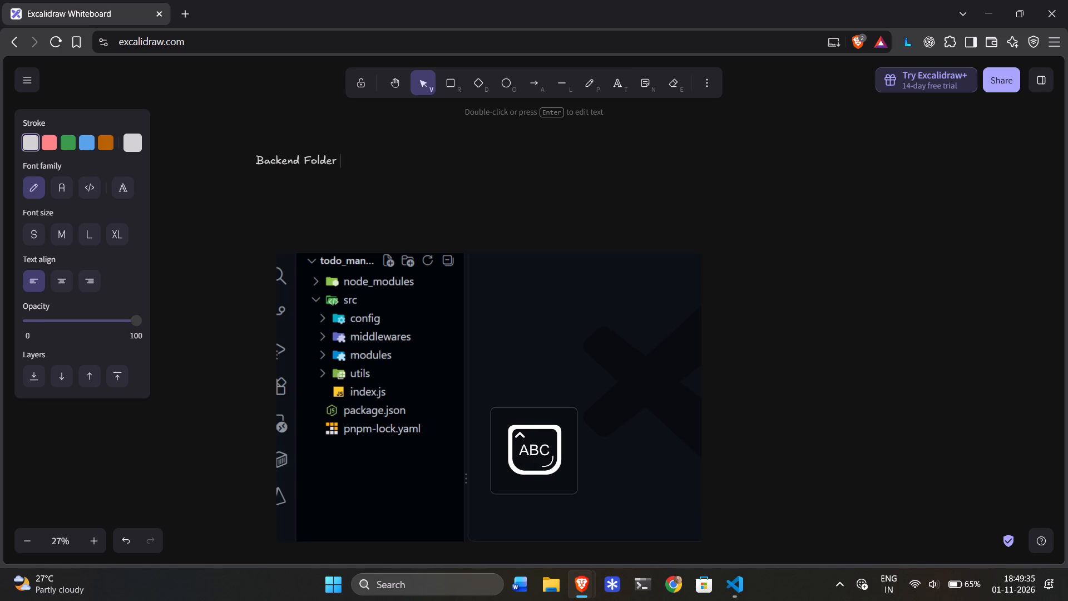
pyautogui.press('BackSpace')
pyautogui.press('BackSpace')
pyautogui.write('ucture')
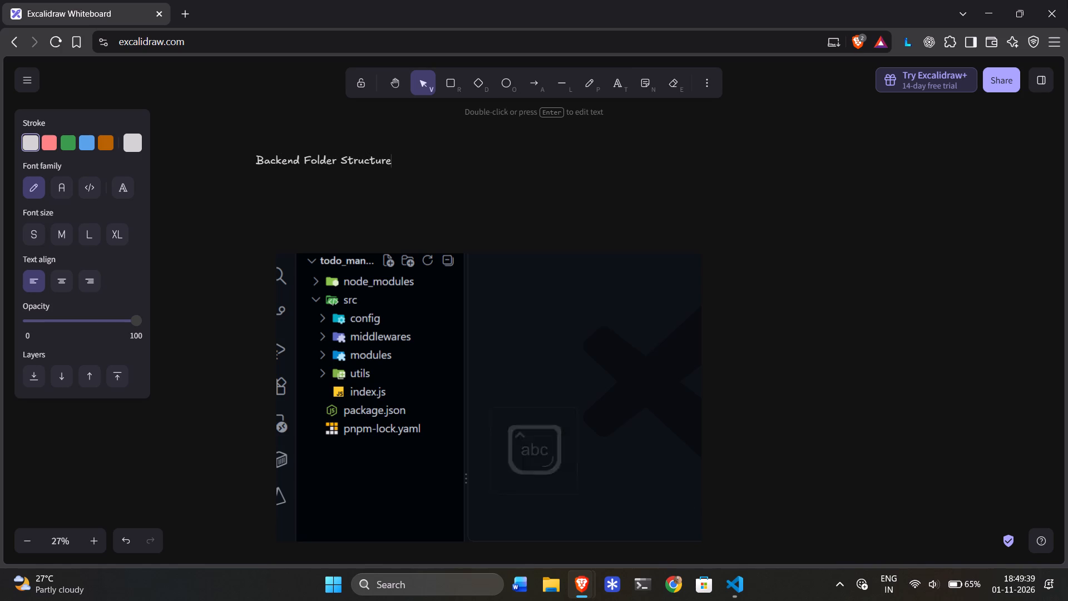
# Place the "Backend Folder Structure" heading just above the screenshot, enlarge it to roughly 60% of the image width, and colour it light red.
pyautogui.moveTo(546, 282); pyautogui.dragTo(536, 282)
pyautogui.moveTo(360, 143); pyautogui.dragTo(386, 191)
pyautogui.moveTo(348, 166); pyautogui.dragTo(368, 229)
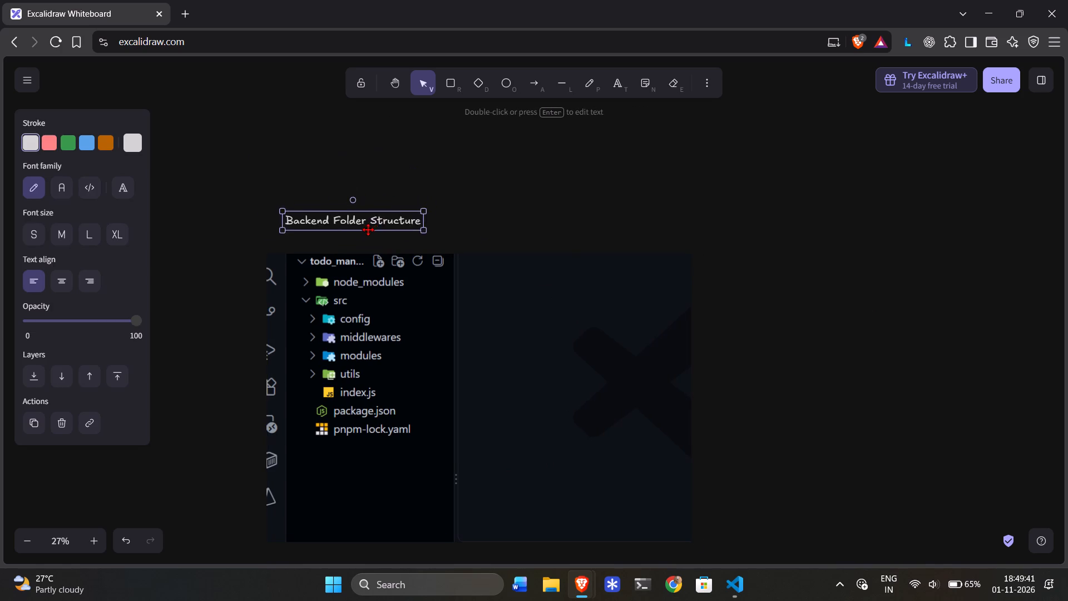
pyautogui.moveTo(368, 229); pyautogui.dragTo(335, 215)
pyautogui.moveTo(379, 219); pyautogui.dragTo(422, 255)
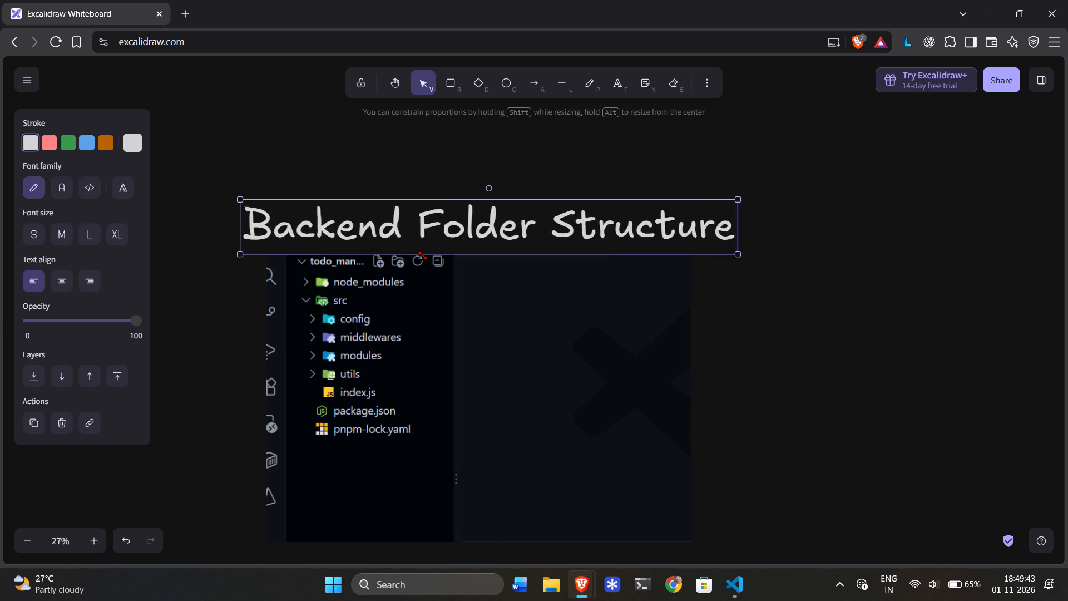
pyautogui.moveTo(422, 255); pyautogui.dragTo(396, 231)
pyautogui.moveTo(387, 219); pyautogui.dragTo(413, 234)
pyautogui.click(57, 139)
pyautogui.click(320, 102)
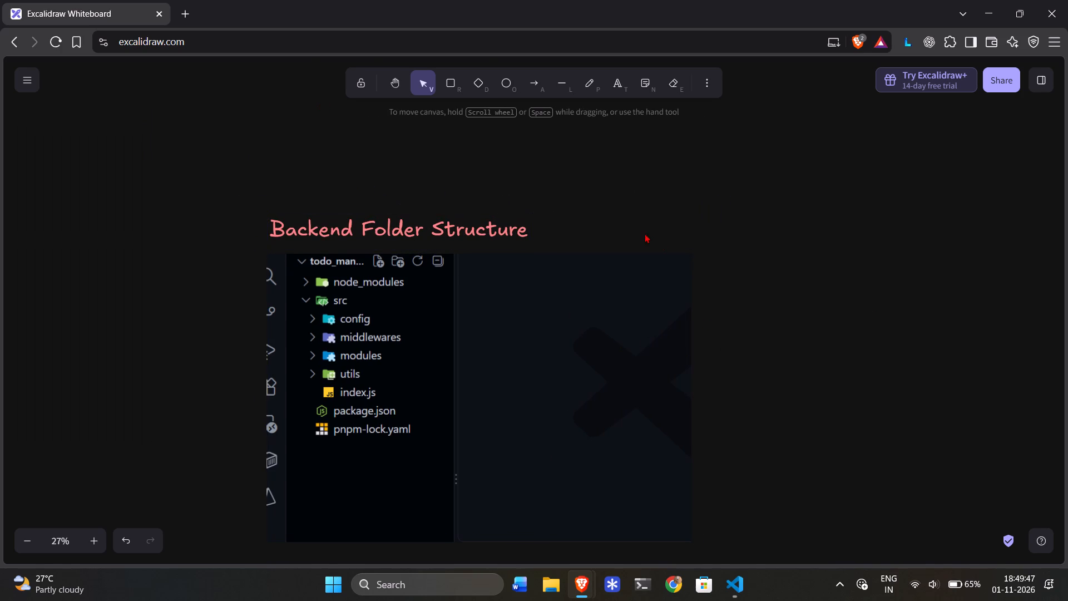
# Draw a nearly horizontal arrow from the src folder to just beyond the screenshot's right edge and colour it white.
pyautogui.scroll(-1, 634, 231)
pyautogui.scroll(1, 605, 255)
pyautogui.scroll(-1, 604, 257)
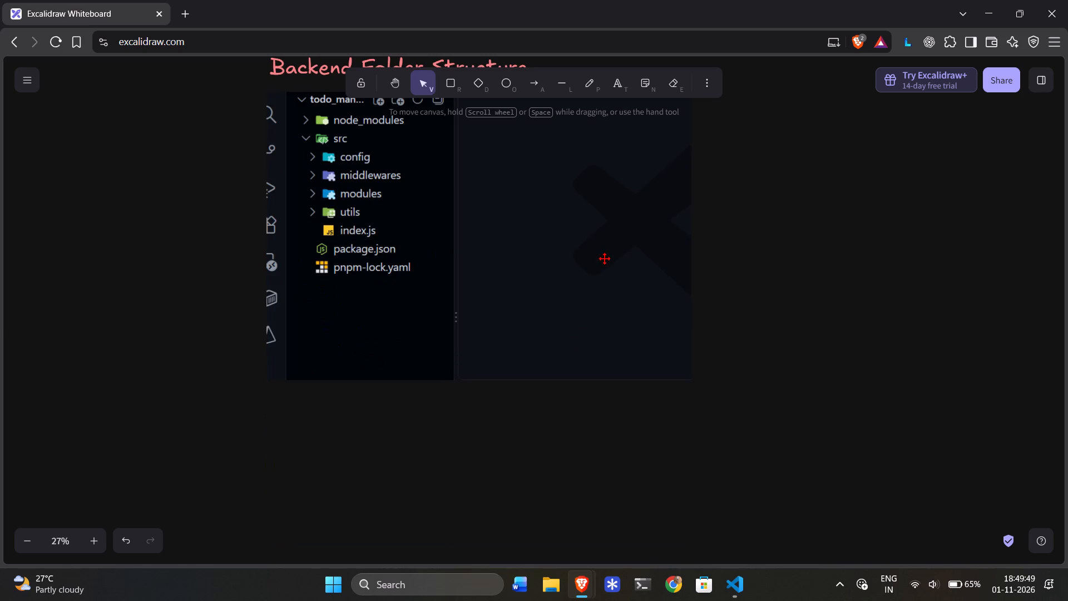
pyautogui.press('a')
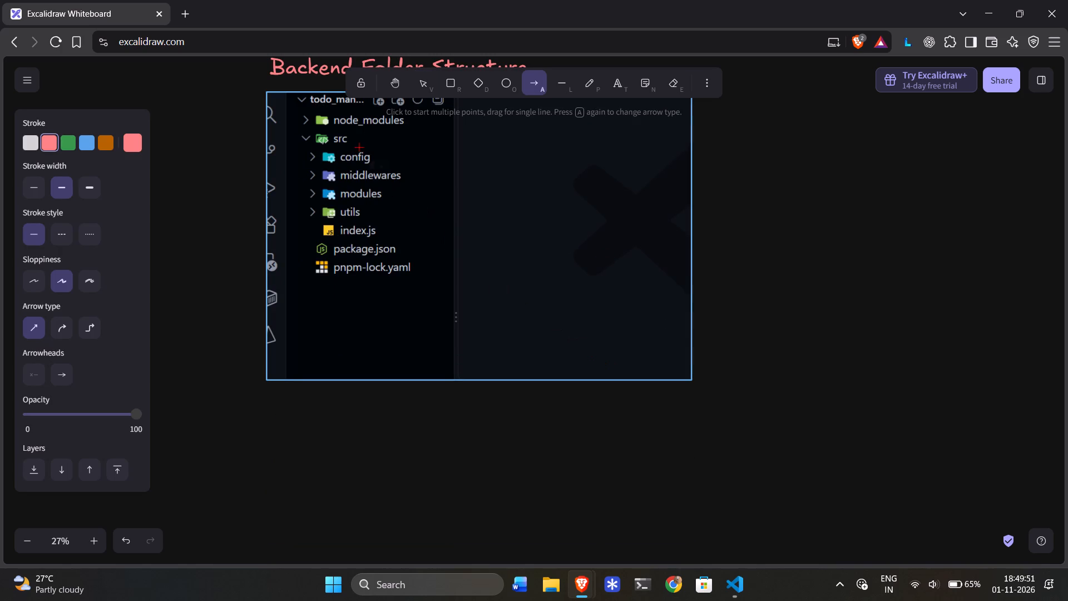
pyautogui.moveTo(351, 138); pyautogui.dragTo(765, 147)
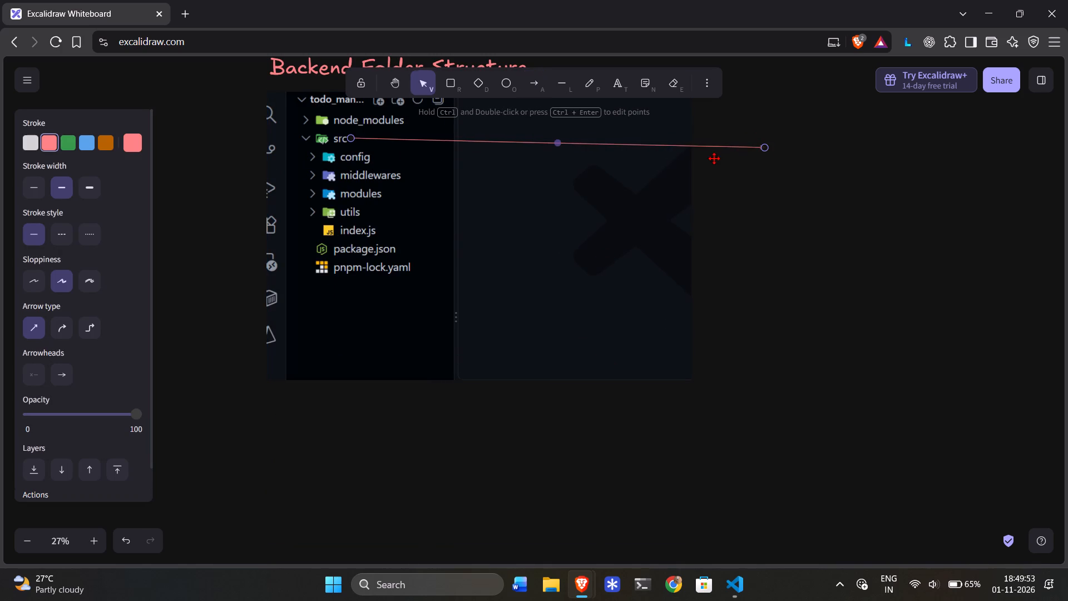
pyautogui.click(31, 138)
pyautogui.click(909, 188)
# Add the text "src (folder inside which our code is going to be there)" at the tip of the src arrow.
pyautogui.press('t')
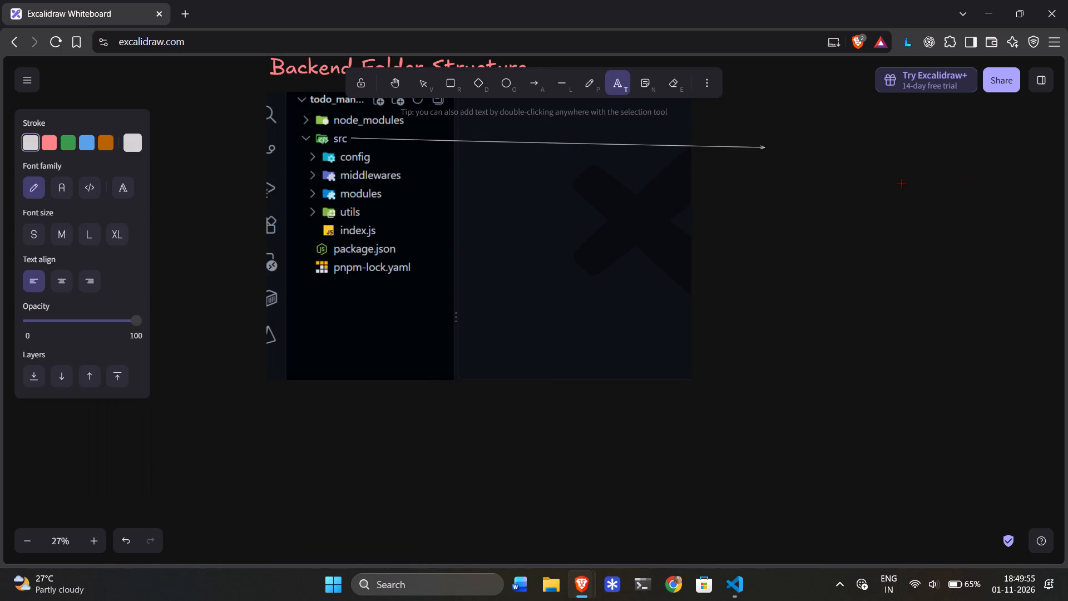
pyautogui.click(767, 144)
pyautogui.write('mai')
pyautogui.press('BackSpace')
pyautogui.press('BackSpace')
pyautogui.press('BackSpace')
pyautogui.press('space')
pyautogui.write('src')
pyautogui.press('space')
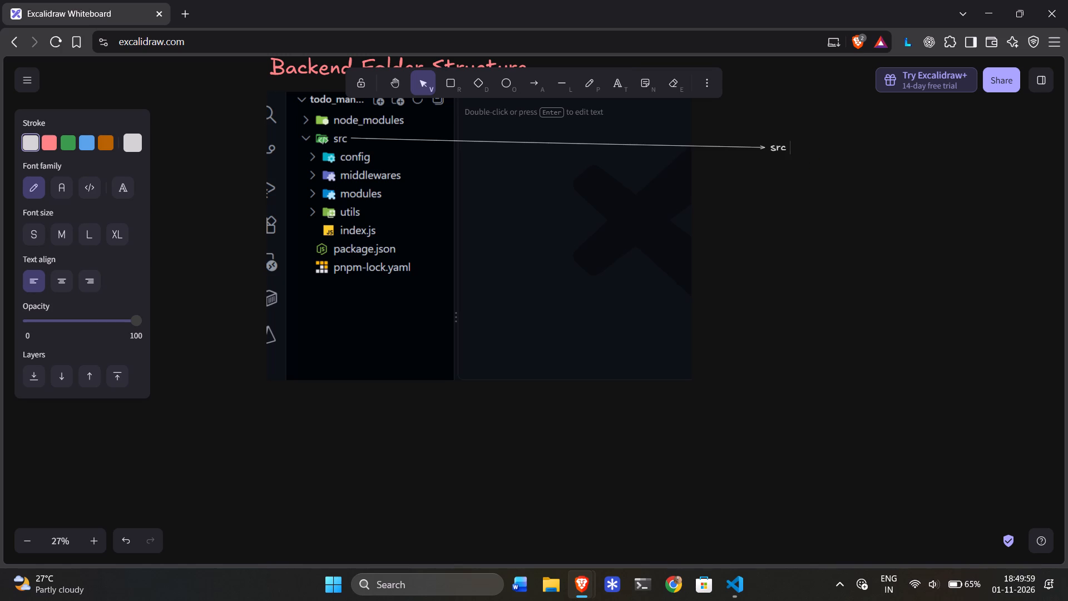
pyautogui.write('()')
pyautogui.press('Left')
pyautogui.write('filde')
pyautogui.press('BackSpace')
pyautogui.press('BackSpace')
pyautogui.press('BackSpace')
pyautogui.press('BackSpace')
pyautogui.write('older insde')
pyautogui.press('BackSpace')
pyautogui.press('BackSpace')
pyautogui.press('BackSpace')
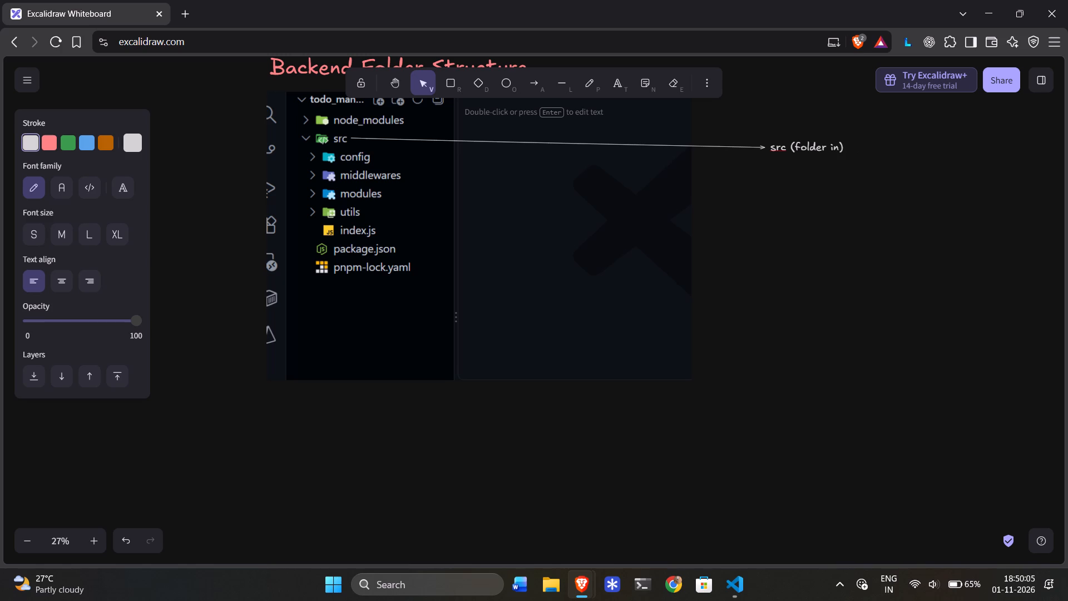
pyautogui.write('side which oyt')
pyautogui.press('BackSpace')
pyautogui.press('BackSpace')
pyautogui.write('ut')
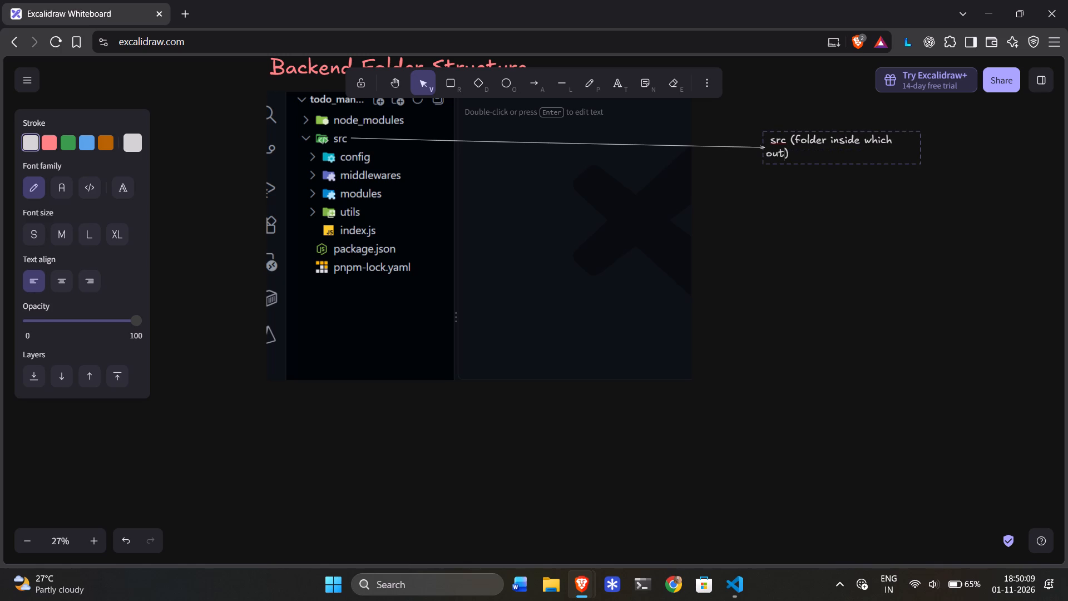
pyautogui.press('space')
pyautogui.press('BackSpace')
pyautogui.press('BackSpace')
pyautogui.write('r codes is g')
pyautogui.press('BackSpace')
pyautogui.press('BackSpace')
pyautogui.press('BackSpace')
pyautogui.press('BackSpace')
pyautogui.press('BackSpace')
pyautogui.press('BackSpace')
pyautogui.press('space')
pyautogui.write('is going to be there')
pyautogui.click(864, 161)
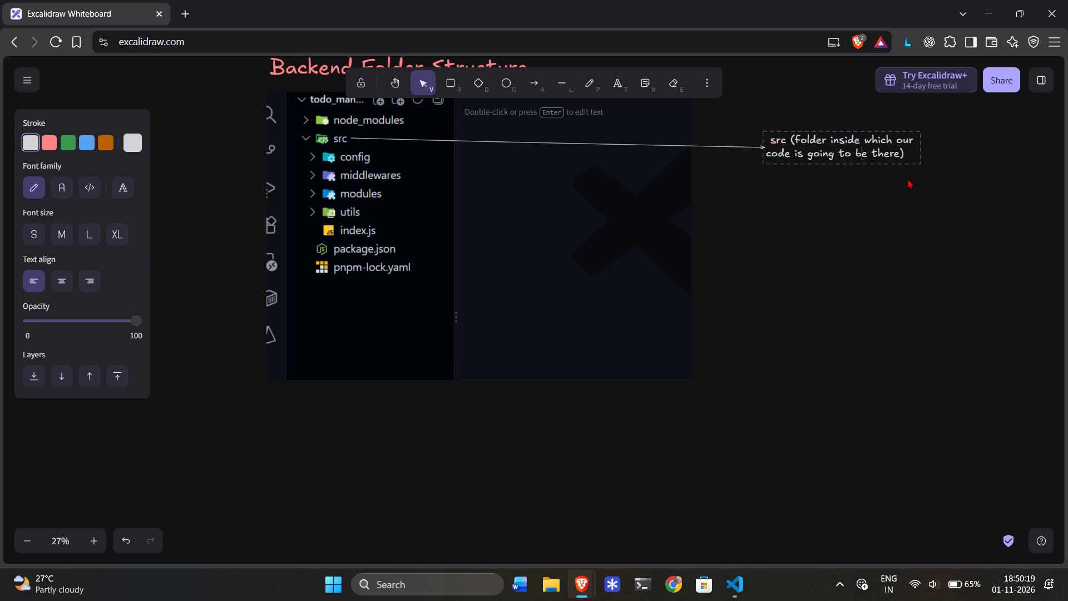
pyautogui.click(945, 193)
# Widen the src note's text box until its text fits on a single line.
pyautogui.click(902, 142)
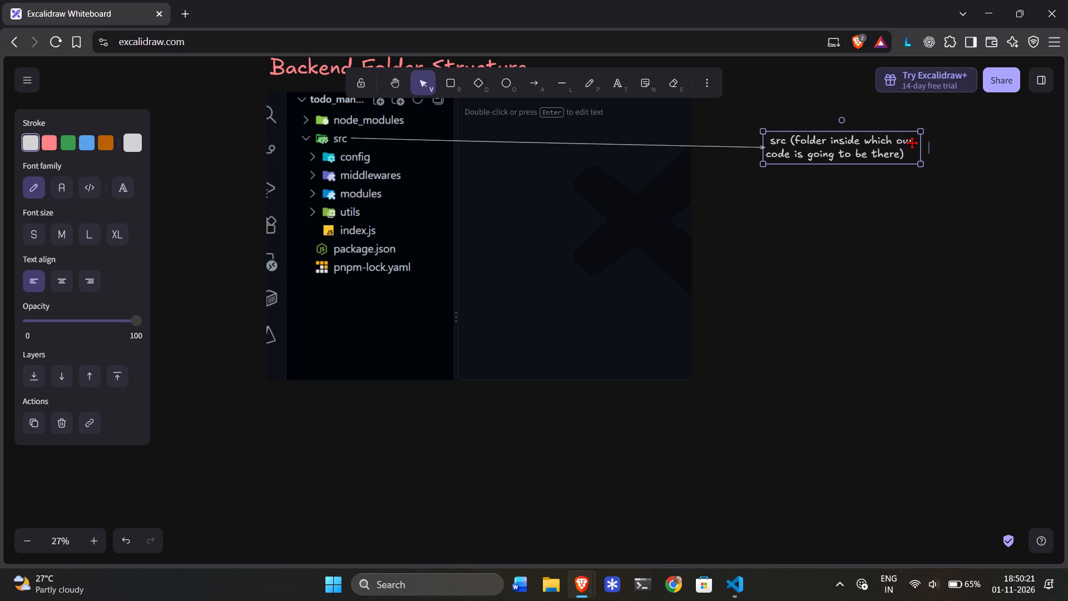
pyautogui.moveTo(919, 144); pyautogui.dragTo(1067, 158)
pyautogui.click(893, 204)
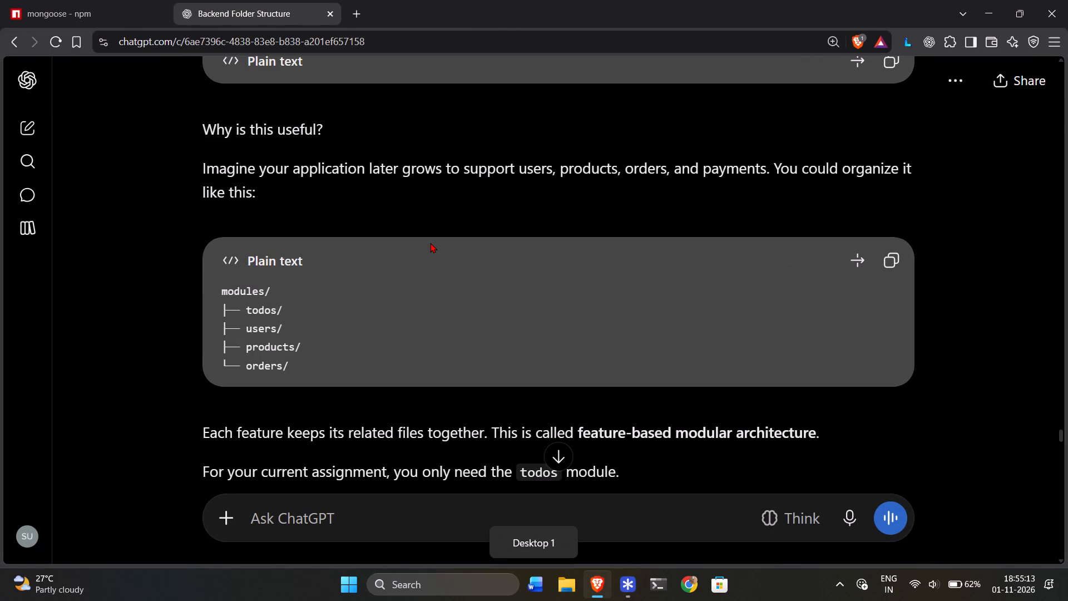
pyautogui.doubleClick(459, 230)
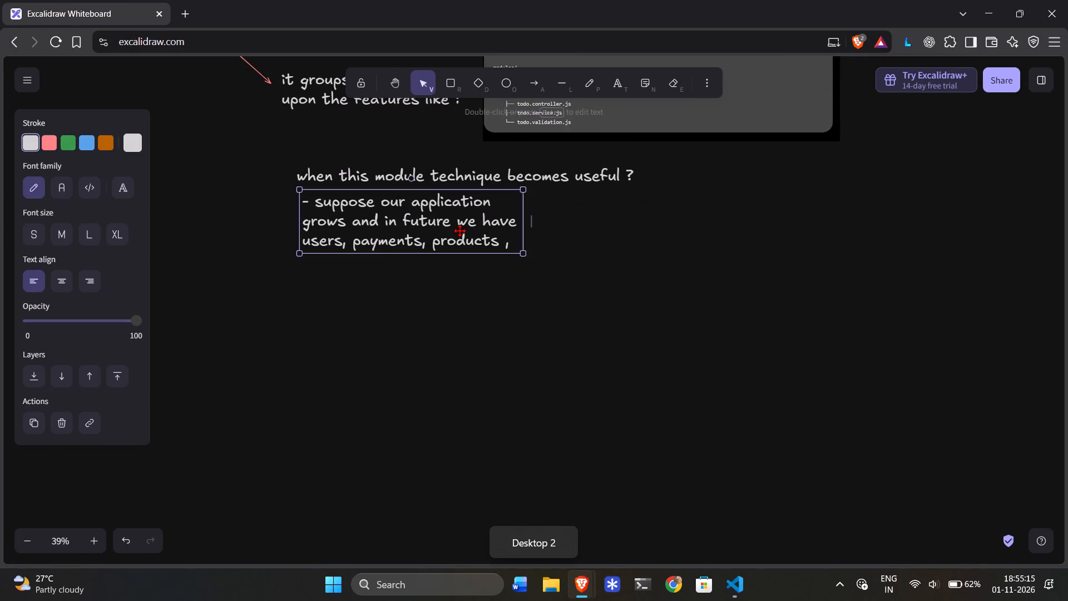
pyautogui.press('Right')
pyautogui.write('pr')
pyautogui.press('BackSpace')
pyautogui.press('BackSpace')
pyautogui.write('orders')
pyautogui.press('space')
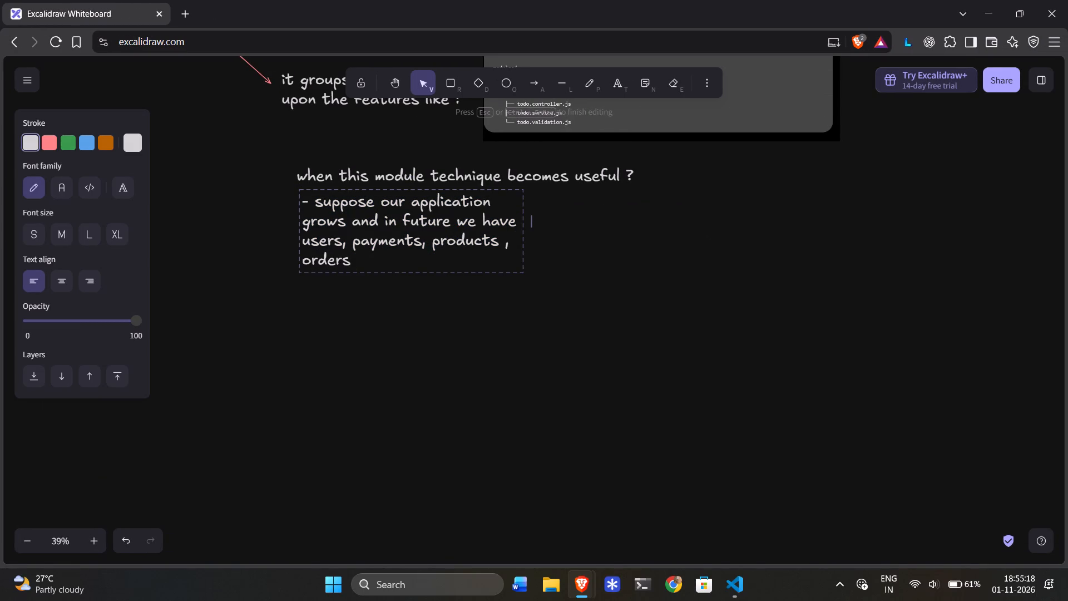
# Complete the note with "all these things then we can simply organize it in this way".
pyautogui.write('all these')
pyautogui.press('space')
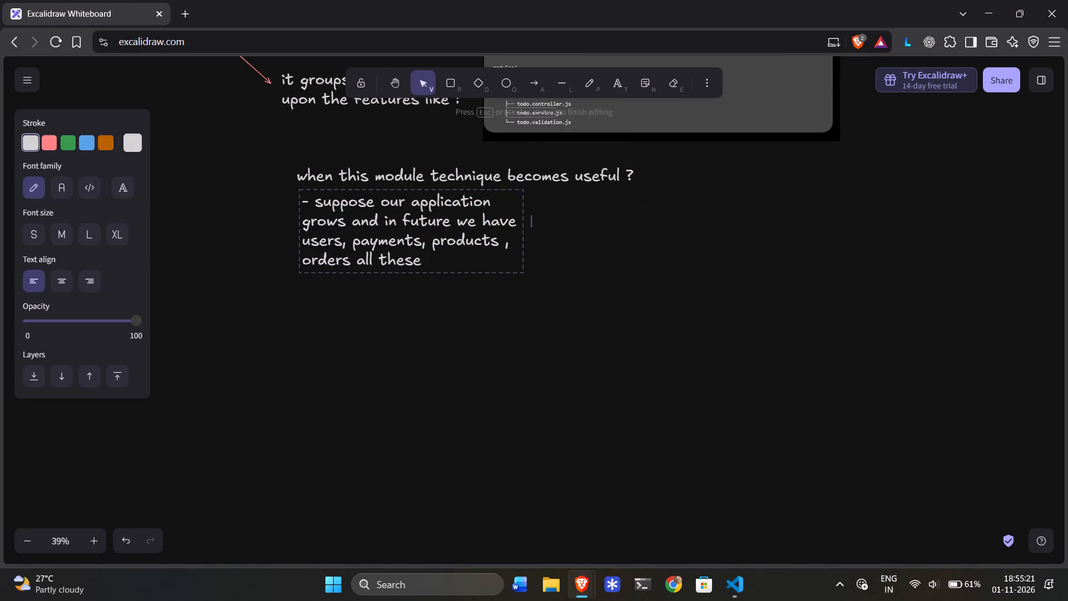
pyautogui.write('things then we can')
pyautogui.press('space')
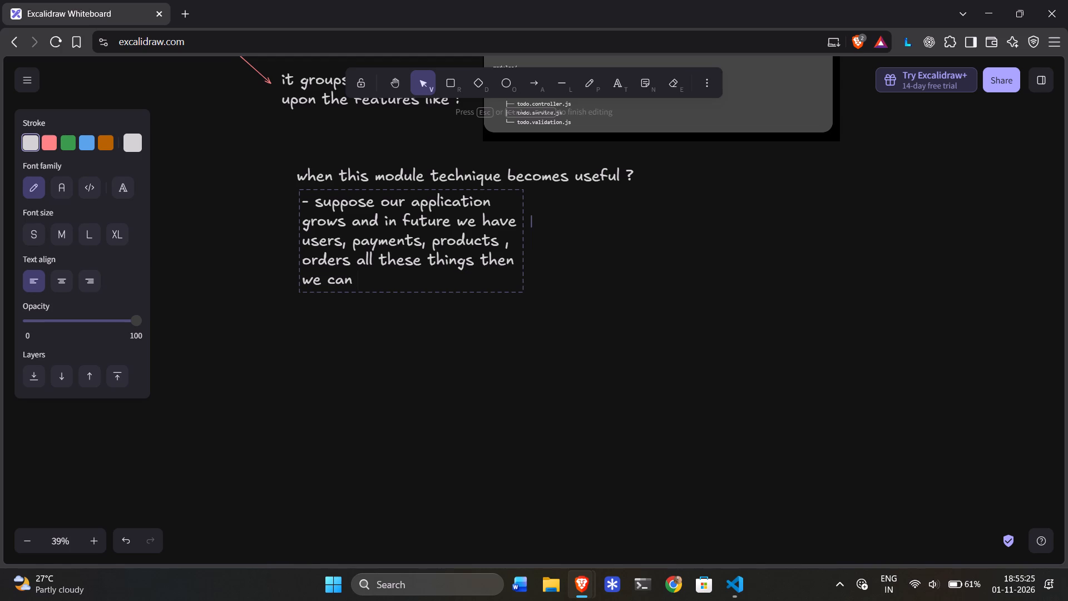
pyautogui.write('simply orgnazi')
pyautogui.press('BackSpace')
pyautogui.press('BackSpace')
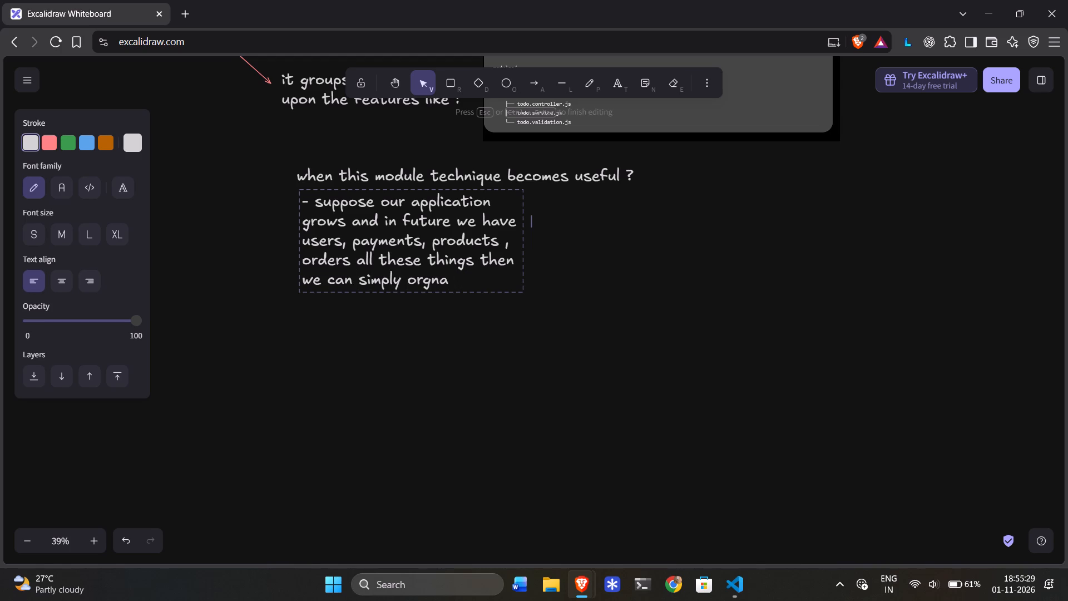
pyautogui.press('BackSpace')
pyautogui.press('BackSpace')
pyautogui.write('anize')
pyautogui.press('space')
pyautogui.write('it in this way')
pyautogui.press('space')
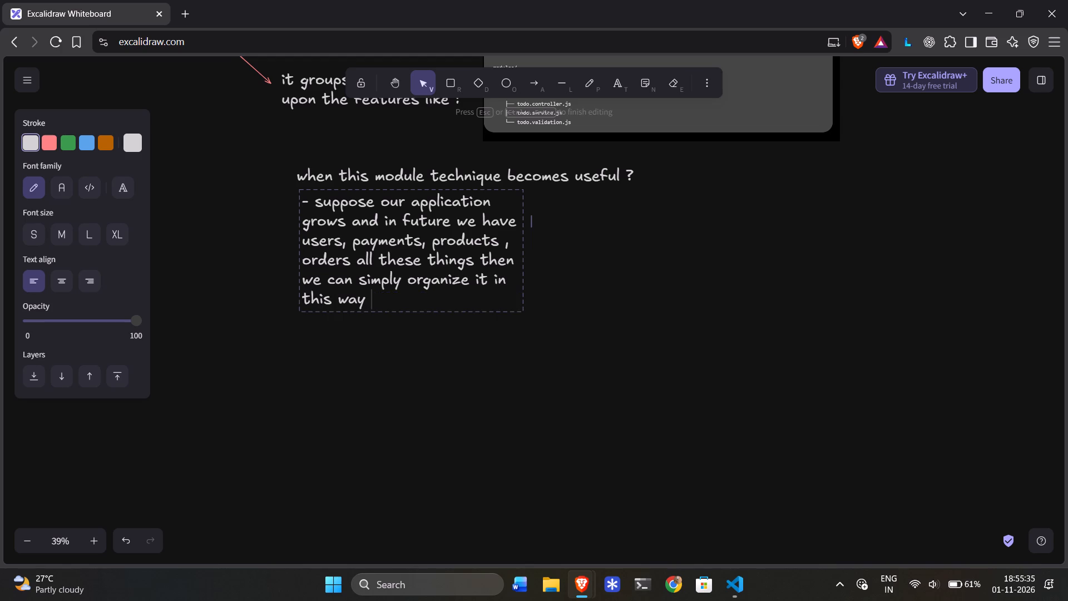
pyautogui.click(614, 255)
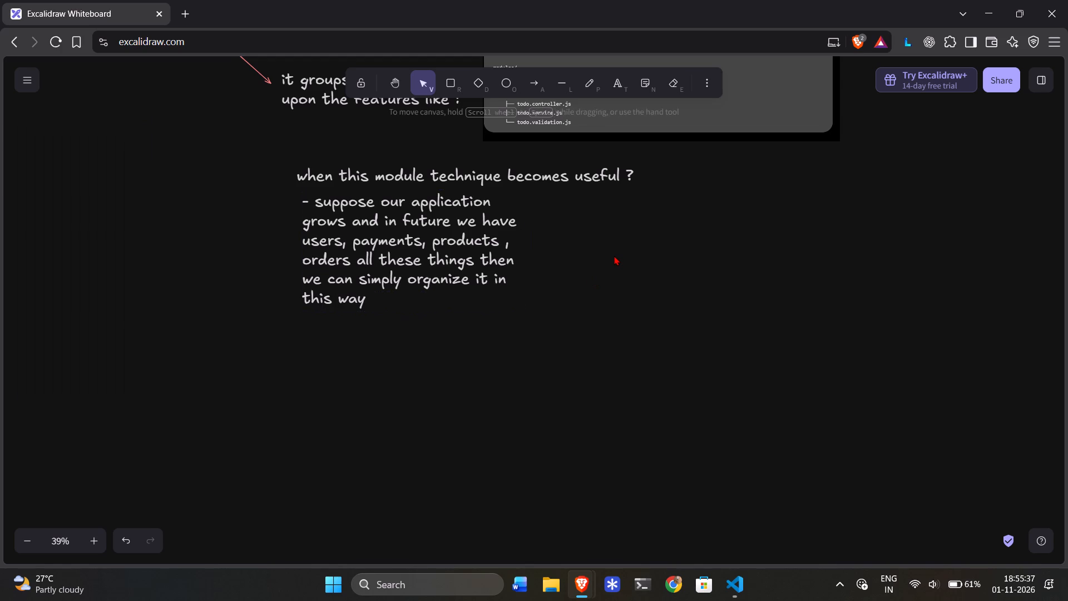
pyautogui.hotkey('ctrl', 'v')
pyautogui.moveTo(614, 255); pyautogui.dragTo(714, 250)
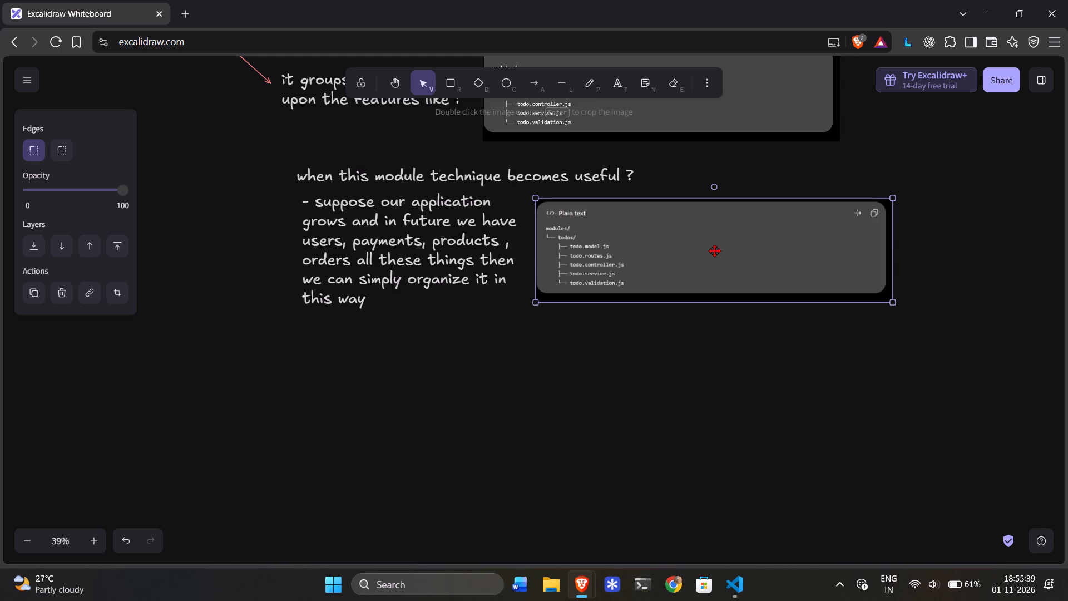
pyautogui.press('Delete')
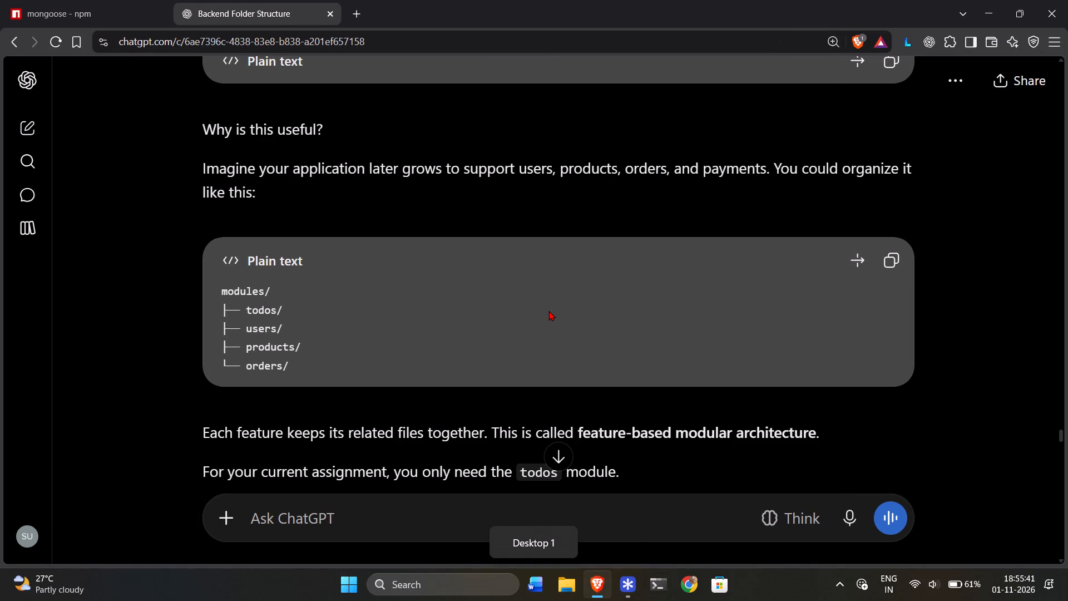
# Capture ChatGPT's modules/ code block listing todos, users, products and orders, and paste it on the whiteboard below the note.
pyautogui.press('shift+super+s')
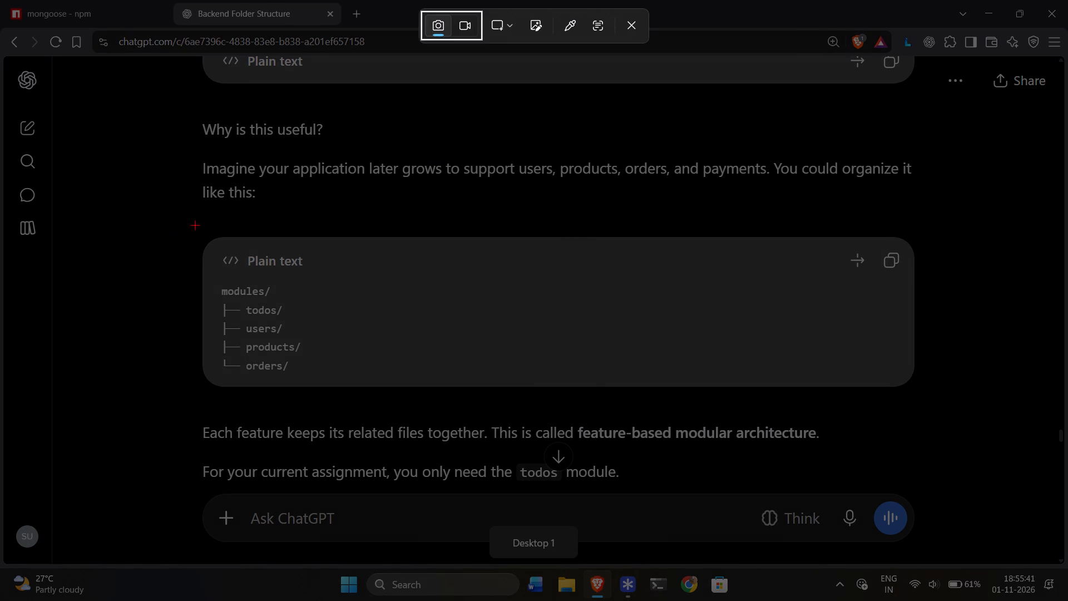
pyautogui.moveTo(193, 225); pyautogui.dragTo(937, 401)
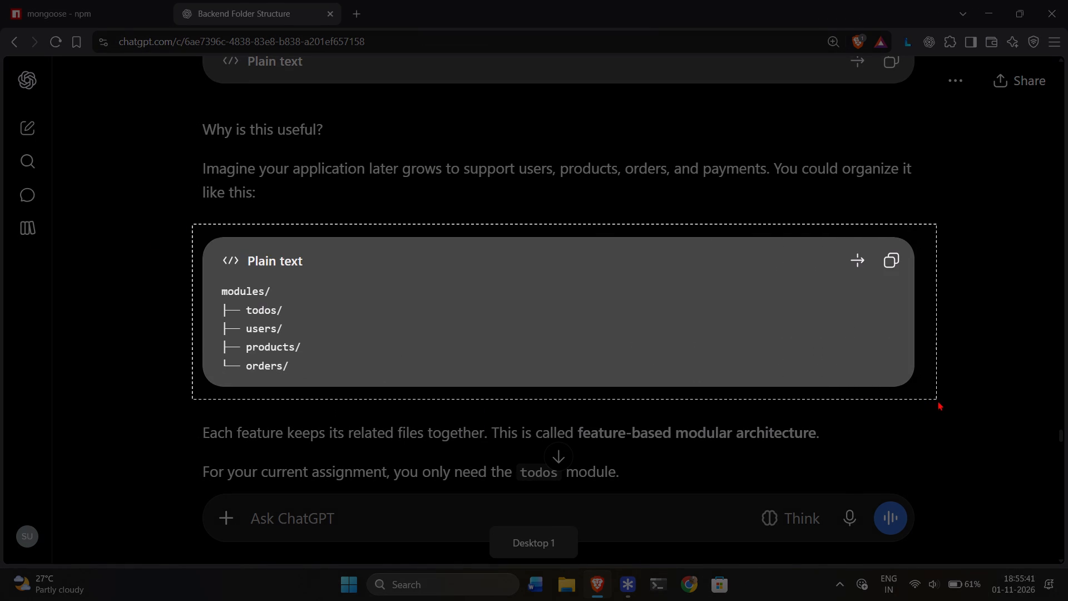
pyautogui.moveTo(937, 401); pyautogui.dragTo(927, 402)
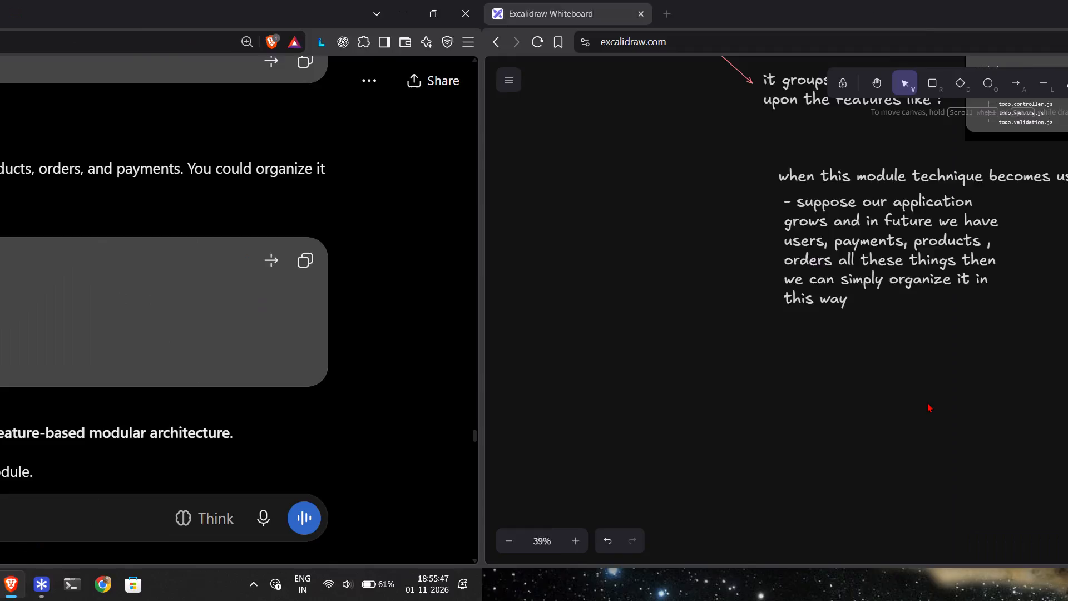
pyautogui.hotkey('ctrl', 'v')
pyautogui.moveTo(594, 431); pyautogui.dragTo(604, 402)
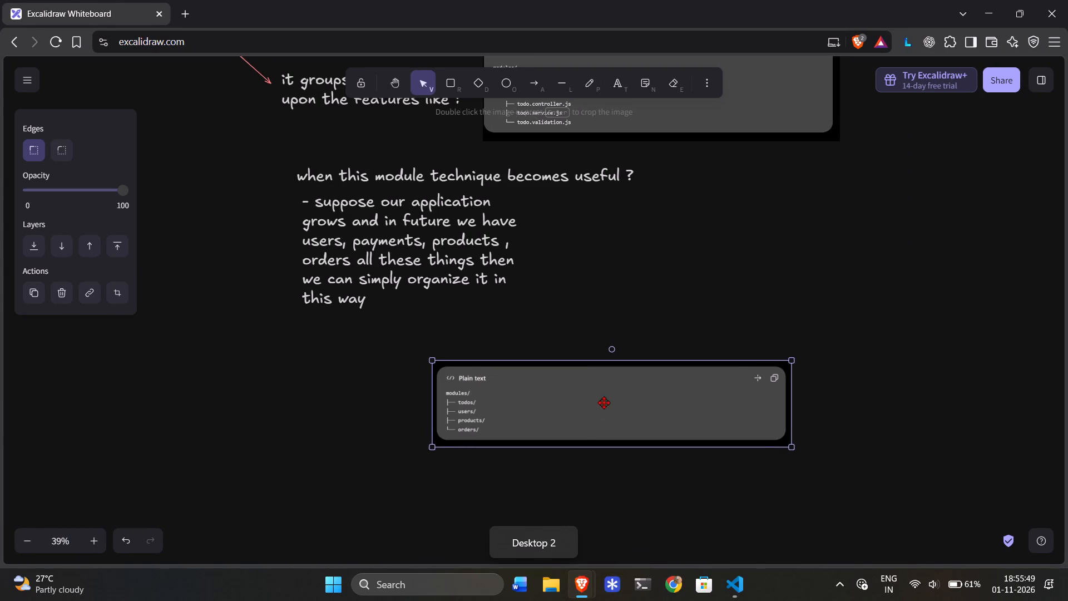
pyautogui.moveTo(604, 402); pyautogui.dragTo(566, 360)
# Widen the text box of the "suppose our application grows" note so that it wraps onto fewer lines.
pyautogui.click(445, 255)
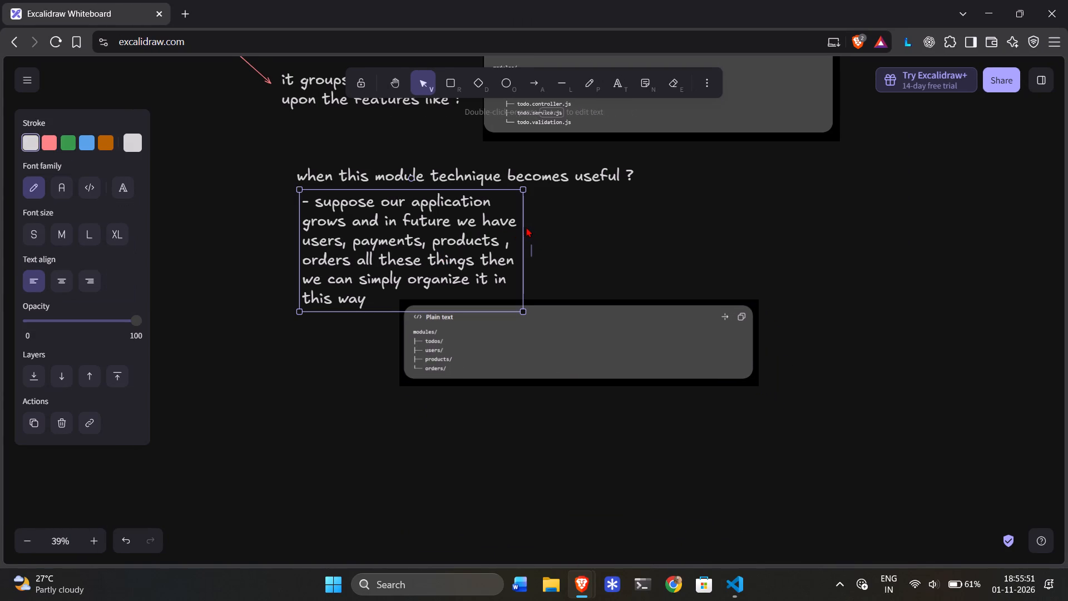
pyautogui.moveTo(521, 227); pyautogui.dragTo(845, 231)
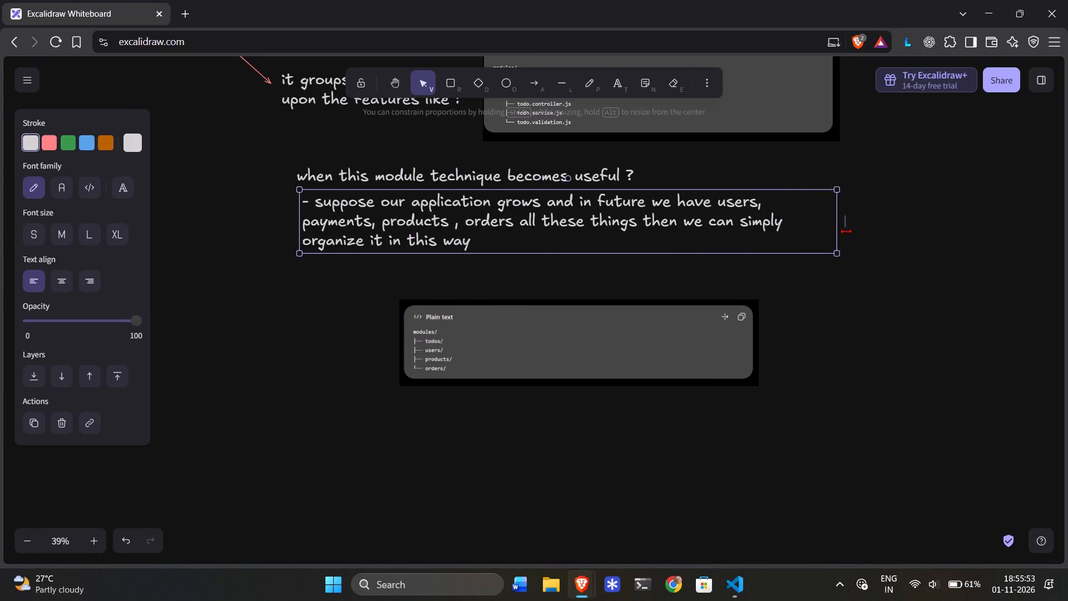
pyautogui.moveTo(845, 231); pyautogui.dragTo(863, 234)
# Move the pasted modules/ snippet up so that it sits directly beneath the widened note.
pyautogui.moveTo(550, 368); pyautogui.dragTo(555, 319)
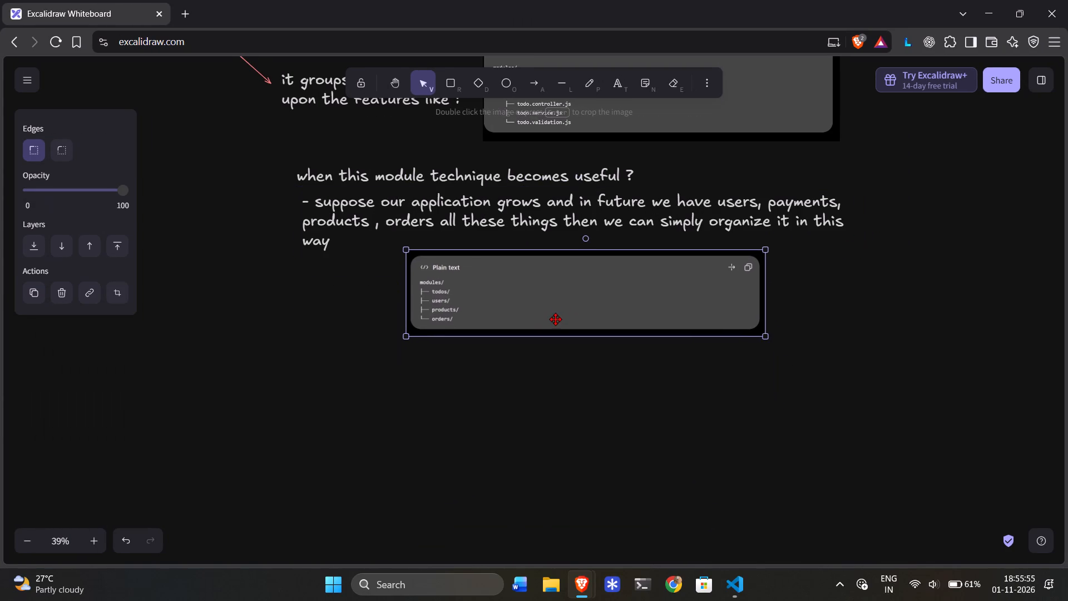
pyautogui.moveTo(555, 319); pyautogui.dragTo(550, 307)
pyautogui.click(634, 450)
# Draw a rectangle around the question, its note and the modules/ snippet, and give it a blue stroke.
pyautogui.scroll(1, 634, 450)
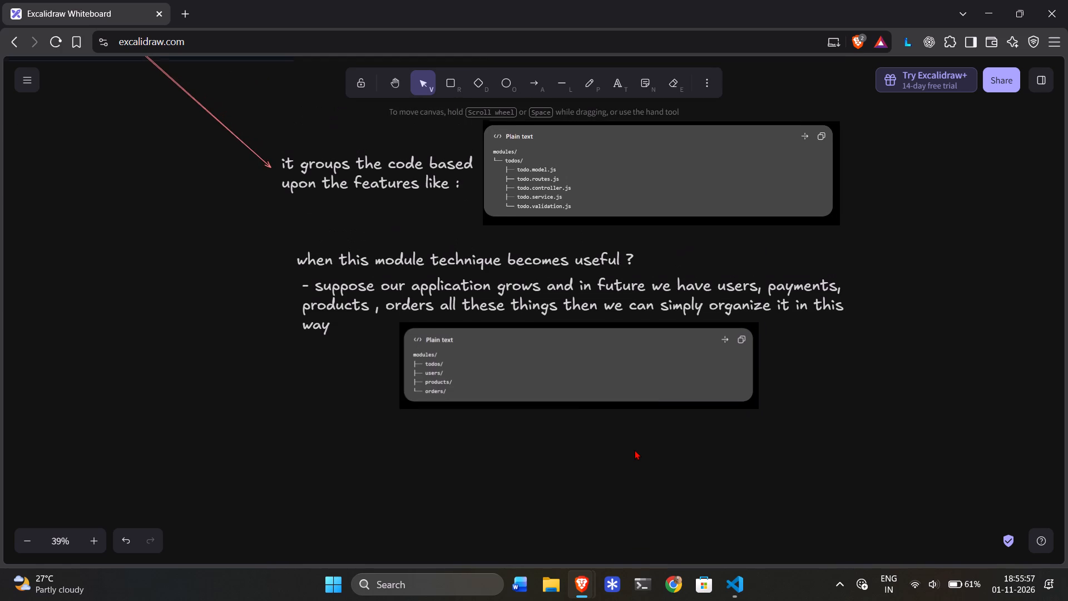
pyautogui.scroll(1, 634, 450)
pyautogui.press('r')
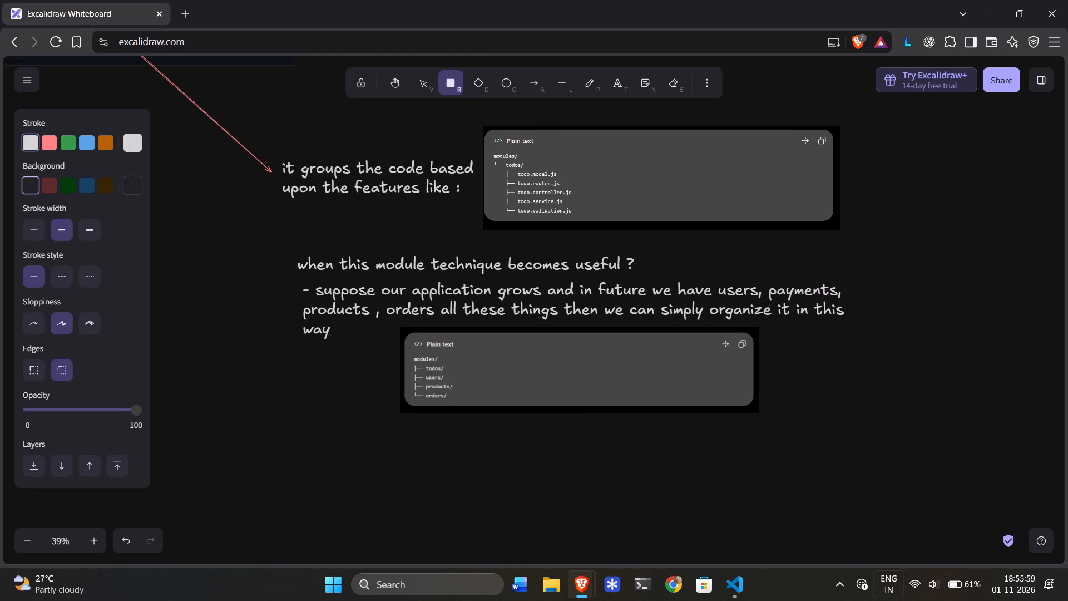
pyautogui.moveTo(284, 248); pyautogui.dragTo(878, 398)
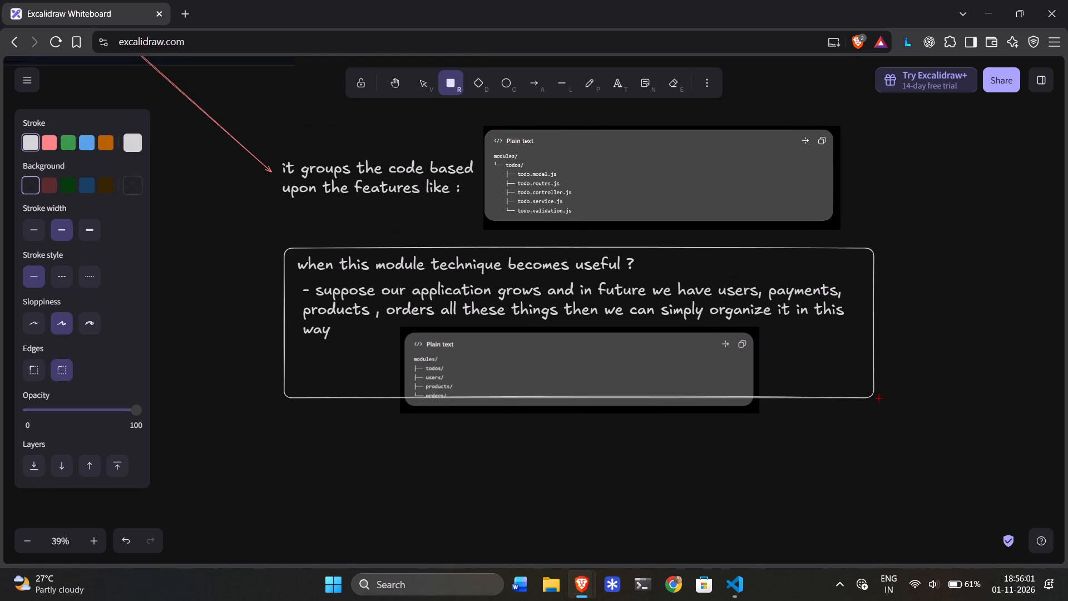
pyautogui.moveTo(878, 398); pyautogui.dragTo(894, 430)
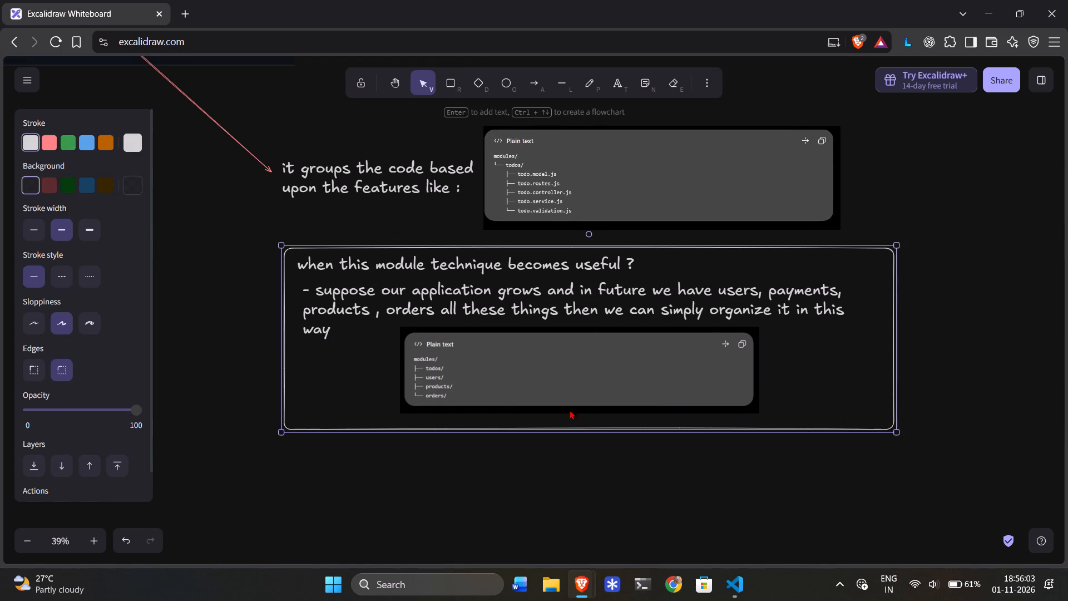
pyautogui.click(88, 144)
pyautogui.click(251, 304)
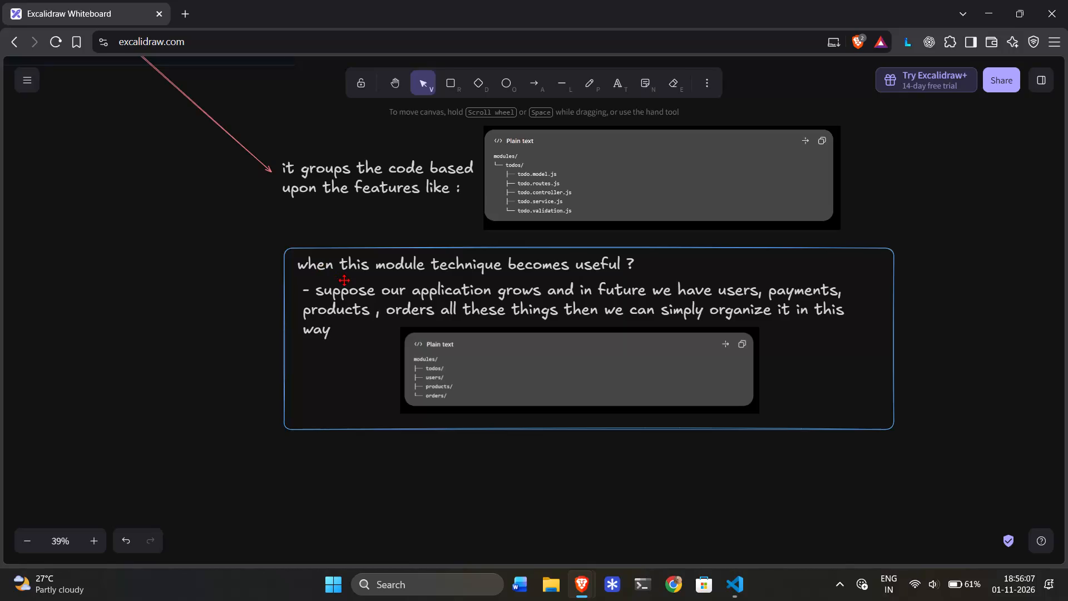
# Underline the question "when this module technique becomes useful ?" with a straight red line.
pyautogui.press('l')
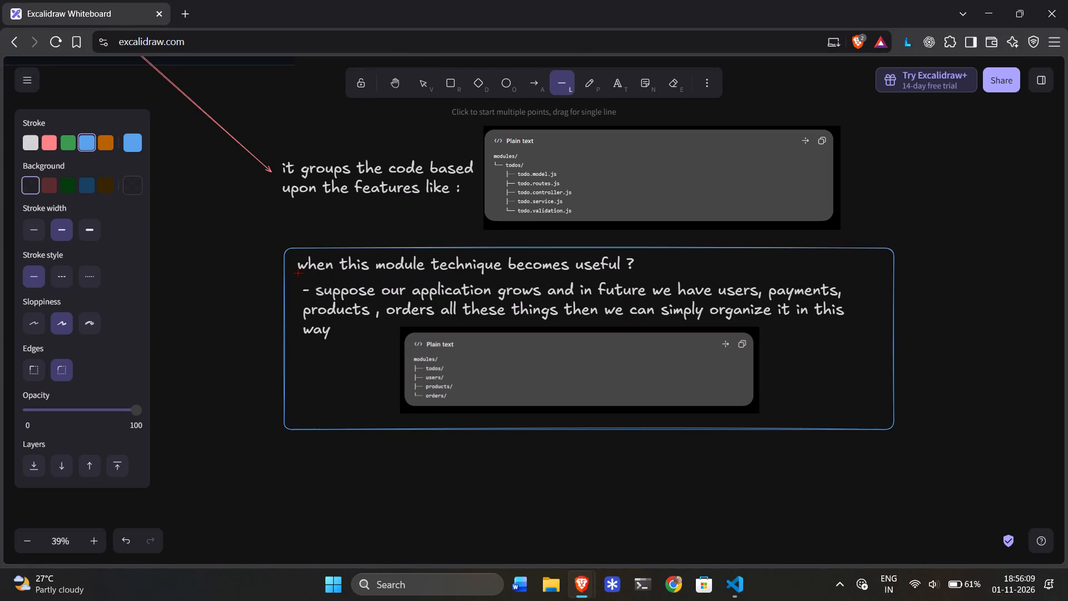
pyautogui.moveTo(298, 273); pyautogui.dragTo(627, 273)
pyautogui.click(53, 144)
pyautogui.click(202, 265)
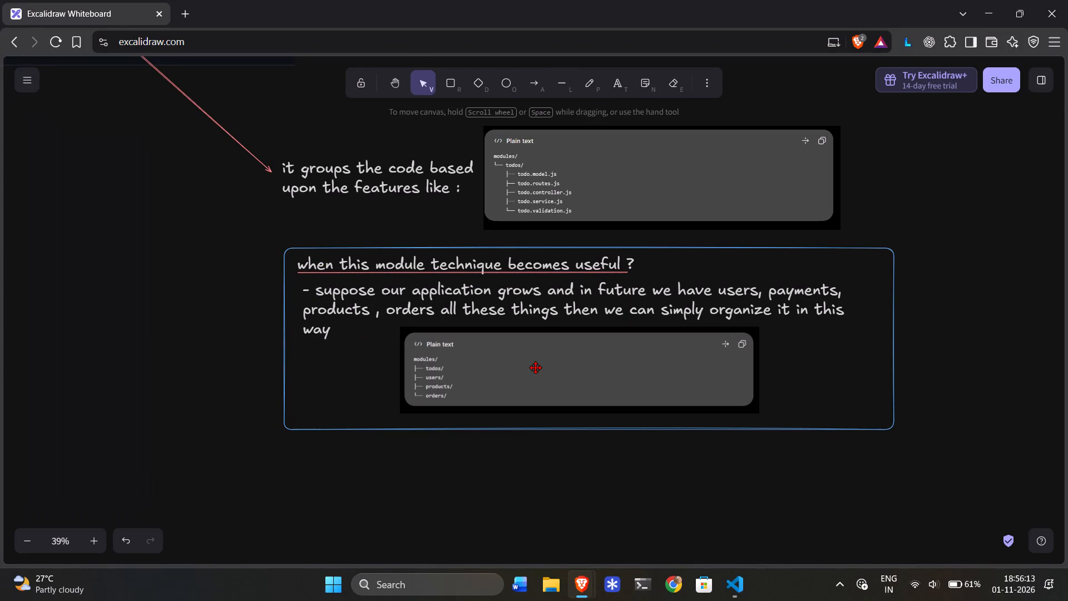
# Review the modules folder annotations on the whiteboard, from its arrow to the file list in the modules/todos snippet.
pyautogui.scroll(3, 662, 371)
pyautogui.hscroll(1, 657, 371)
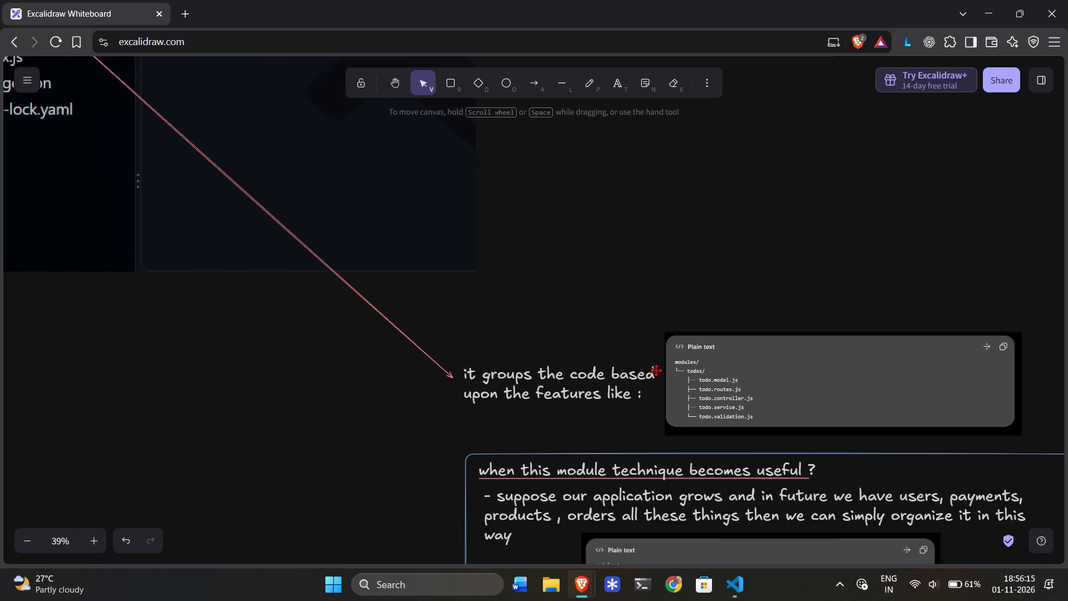
pyautogui.hscroll(1, 656, 370)
pyautogui.scroll(2, 655, 370)
pyautogui.hscroll(2, 653, 367)
pyautogui.hscroll(-1, 652, 367)
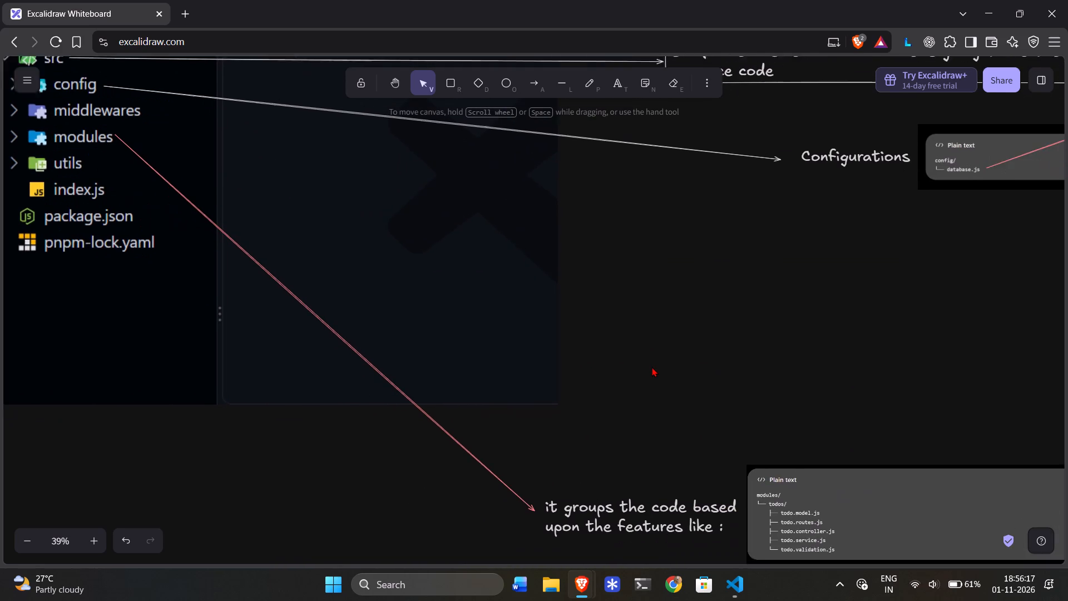
pyautogui.hscroll(-1, 651, 367)
pyautogui.scroll(-2, 651, 367)
pyautogui.hscroll(-3, 651, 367)
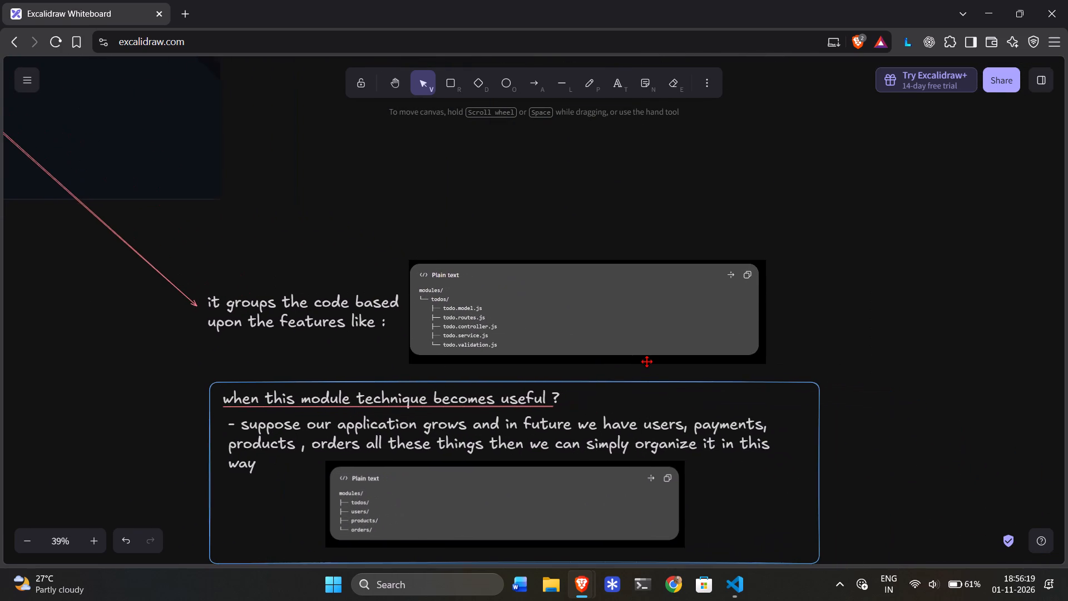
pyautogui.scroll(-1, 646, 361)
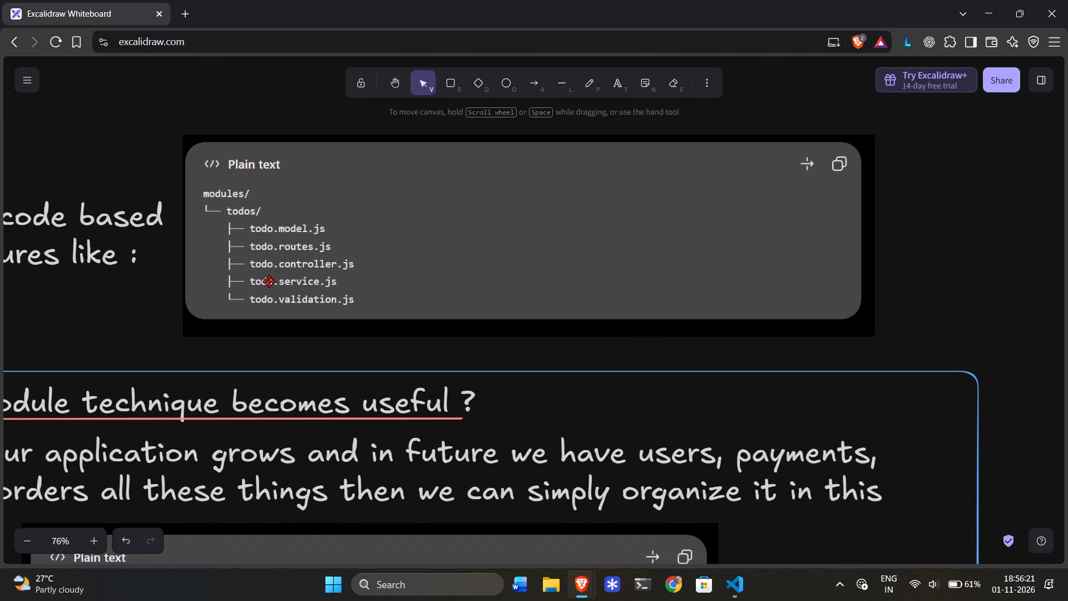
pyautogui.hscroll(-1, 269, 281)
# Switch to the ChatGPT conversation and look through the folder explanations, from the database.js section to middlewares/, for the modules/todos structure.
pyautogui.hotkey('alt', 'Tab')
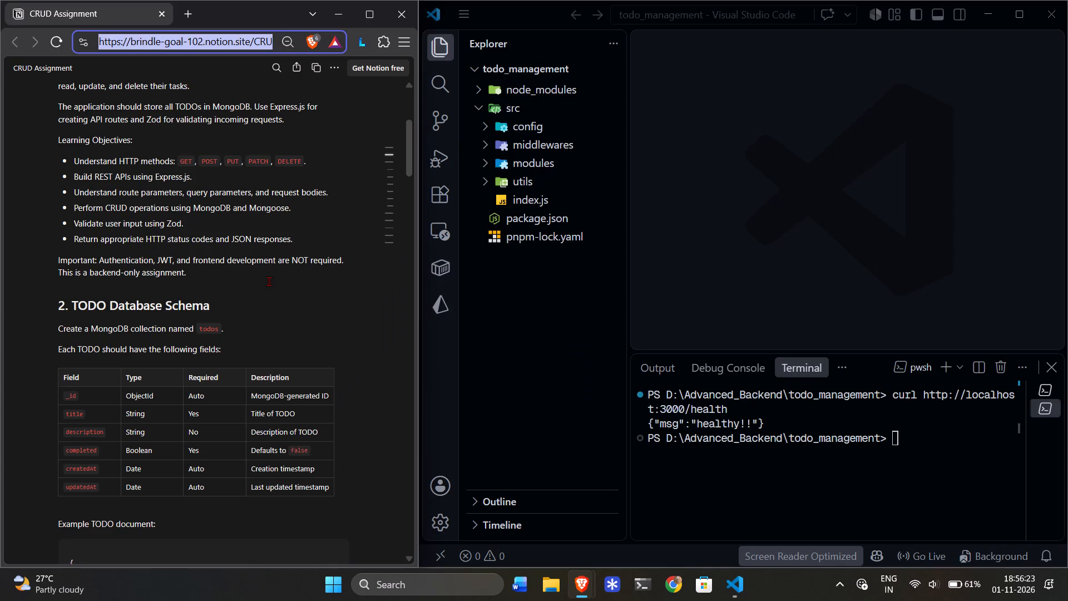
pyautogui.hotkey('alt', 'Tab')
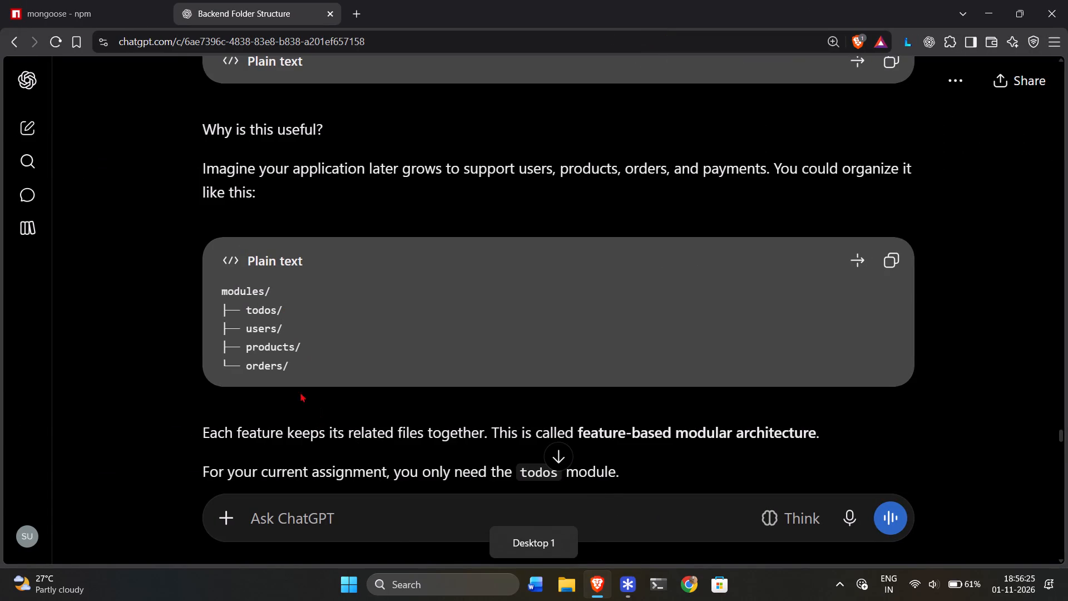
pyautogui.scroll(-8, 285, 371)
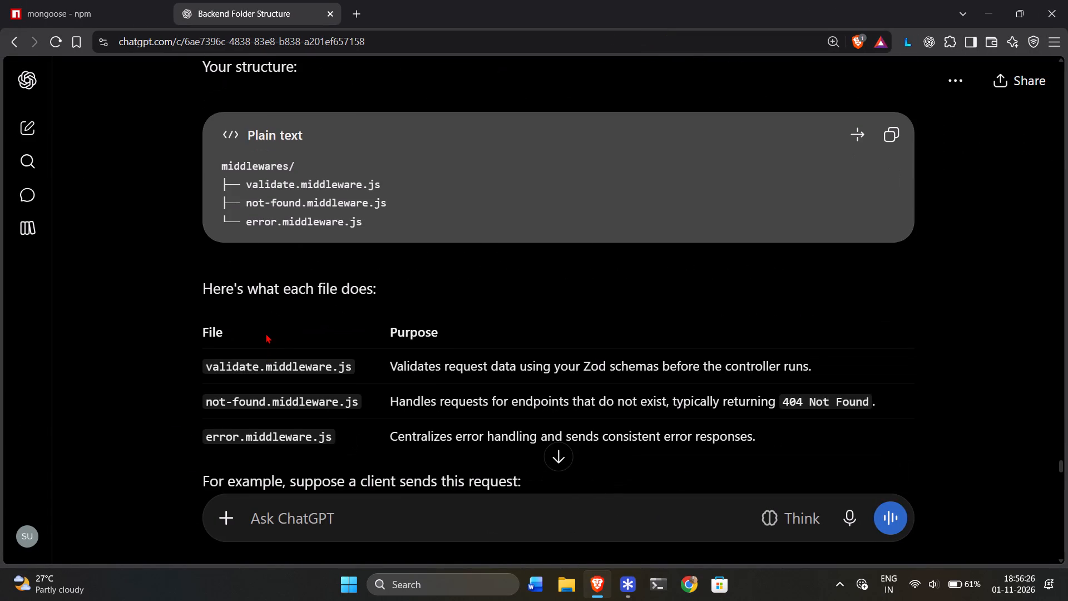
pyautogui.scroll(-2, 266, 319)
pyautogui.scroll(2, 265, 316)
pyautogui.scroll(-1, 265, 316)
pyautogui.scroll(2, 265, 316)
pyautogui.scroll(-1, 265, 316)
pyautogui.scroll(6, 265, 316)
pyautogui.scroll(-1, 265, 309)
pyautogui.scroll(1, 264, 309)
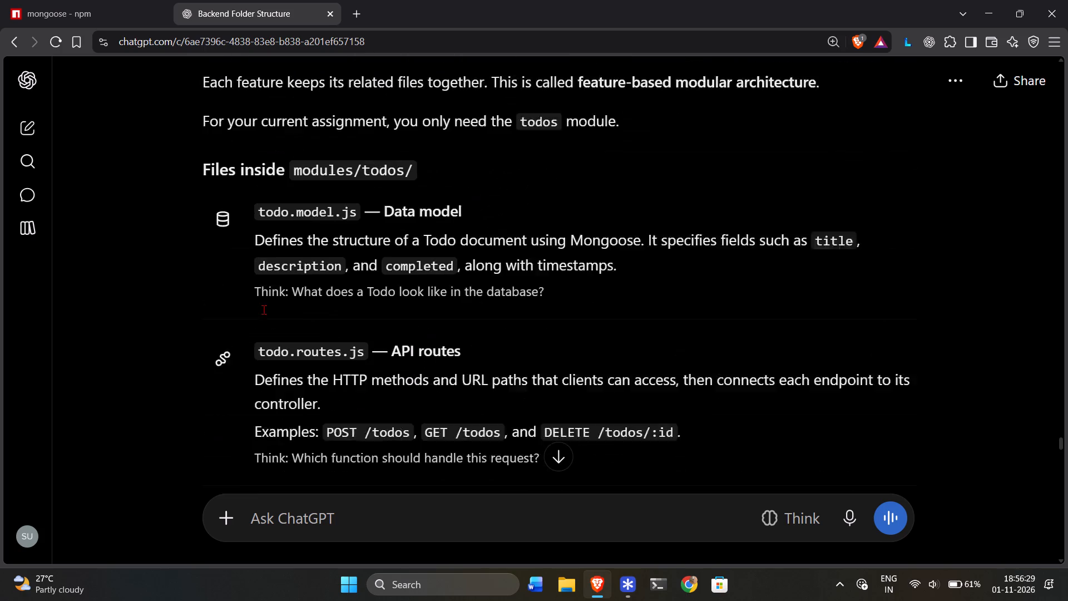
pyautogui.scroll(-1, 264, 309)
pyautogui.scroll(7, 264, 309)
pyautogui.scroll(-1, 264, 301)
pyautogui.scroll(3, 264, 301)
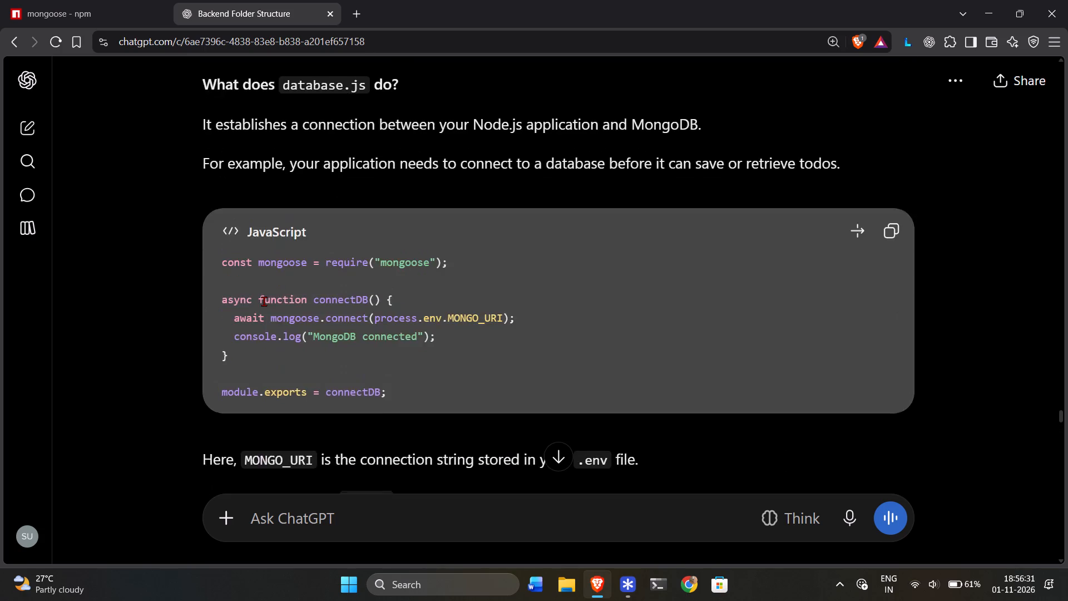
pyautogui.scroll(1, 264, 301)
pyautogui.scroll(-7, 261, 294)
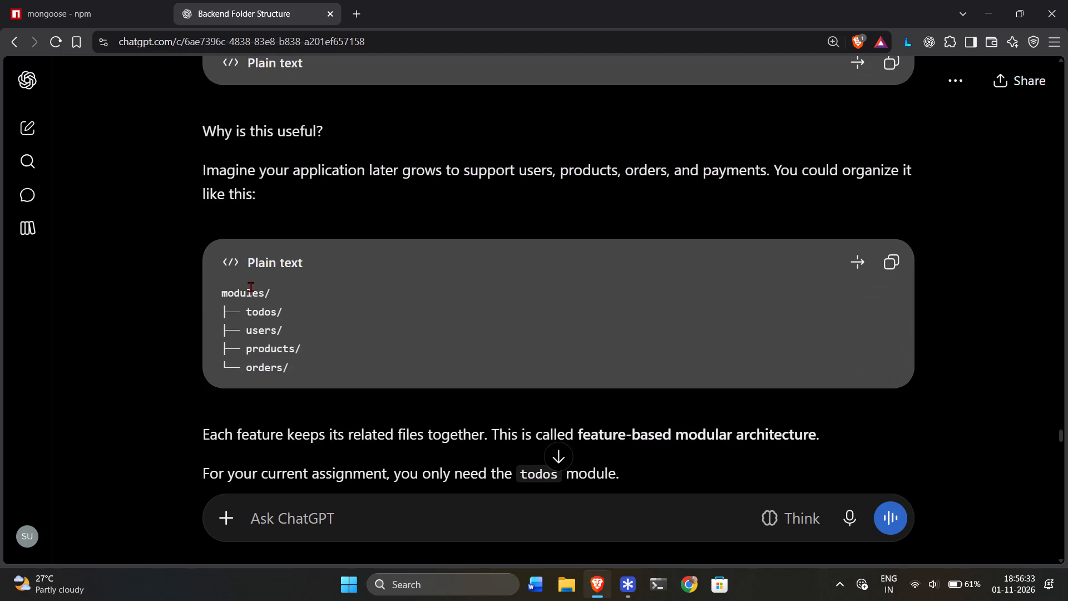
pyautogui.scroll(6, 249, 286)
pyautogui.scroll(-4, 249, 288)
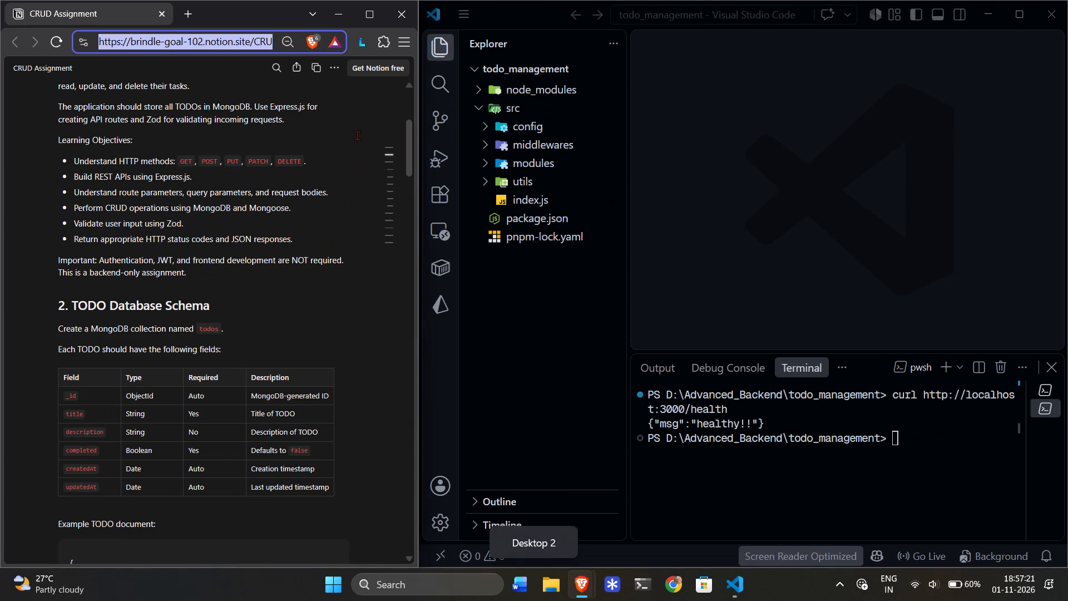
# On the Excalidraw whiteboard, draw a straight arrow from the middlewares folder to the empty area below Configurations and give it a white stroke.
pyautogui.scroll(1, 337, 190)
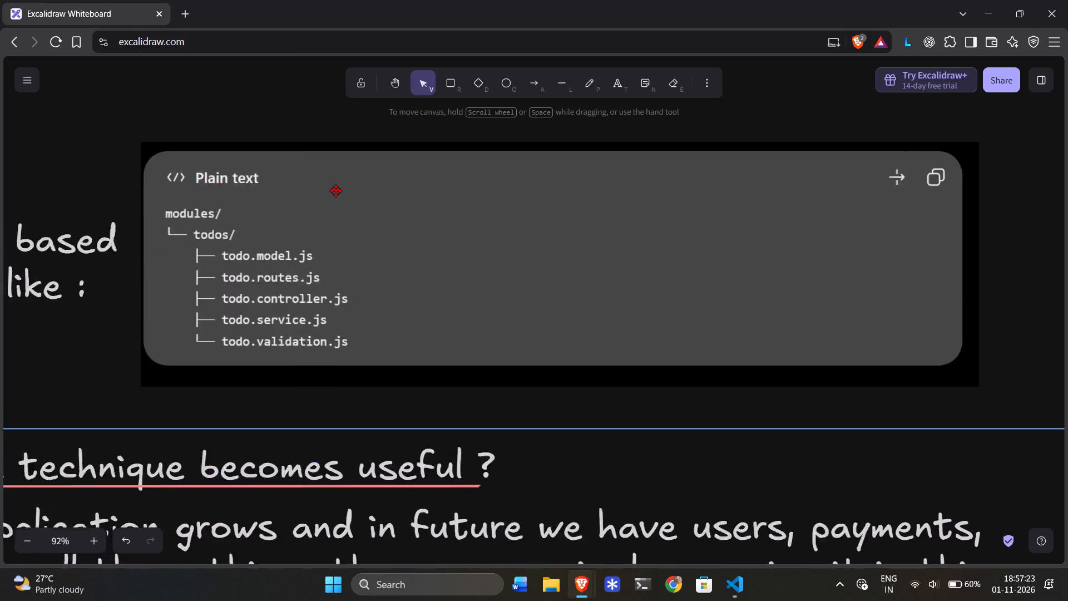
pyautogui.scroll(2, 335, 190)
pyautogui.hscroll(4, 335, 186)
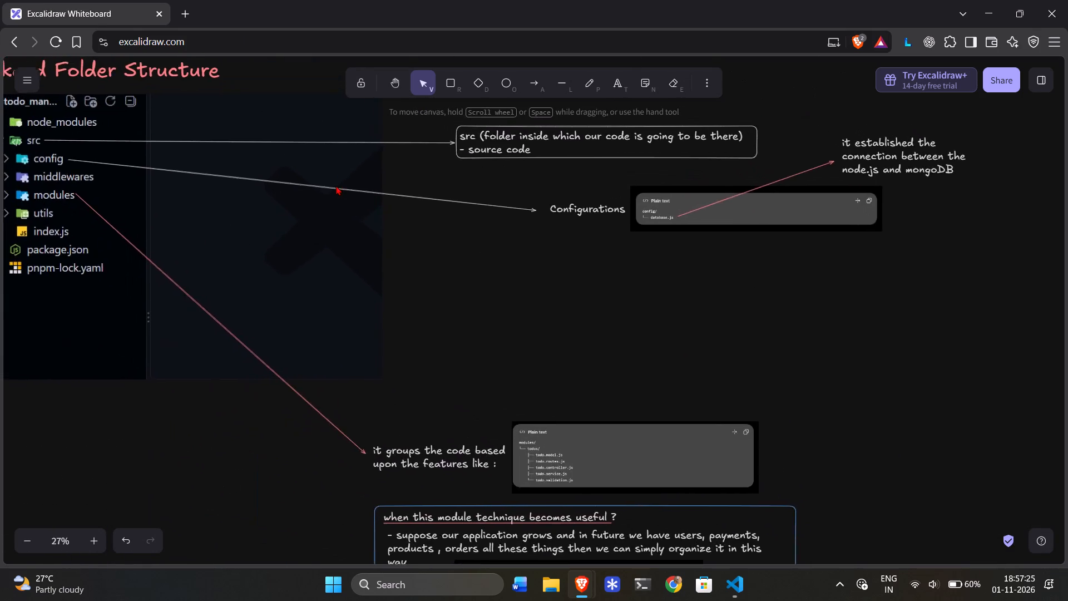
pyautogui.hscroll(2, 335, 185)
pyautogui.press('a')
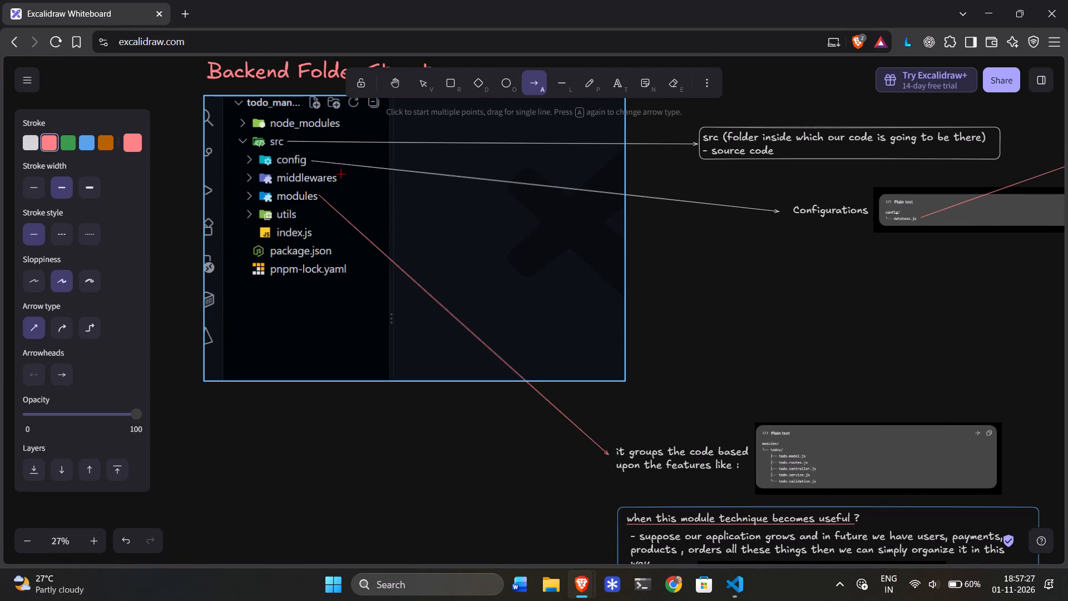
pyautogui.moveTo(344, 178); pyautogui.dragTo(694, 275)
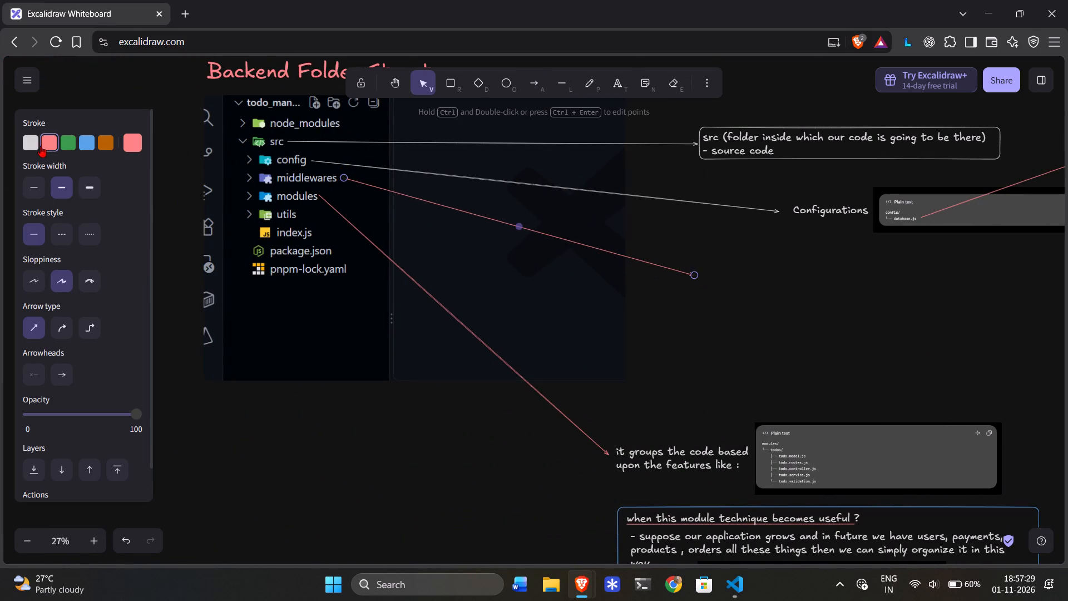
pyautogui.click(35, 144)
pyautogui.click(820, 358)
# Add the text "Middleware functions" at the tip of the middlewares arrow.
pyautogui.press('t')
pyautogui.click(703, 273)
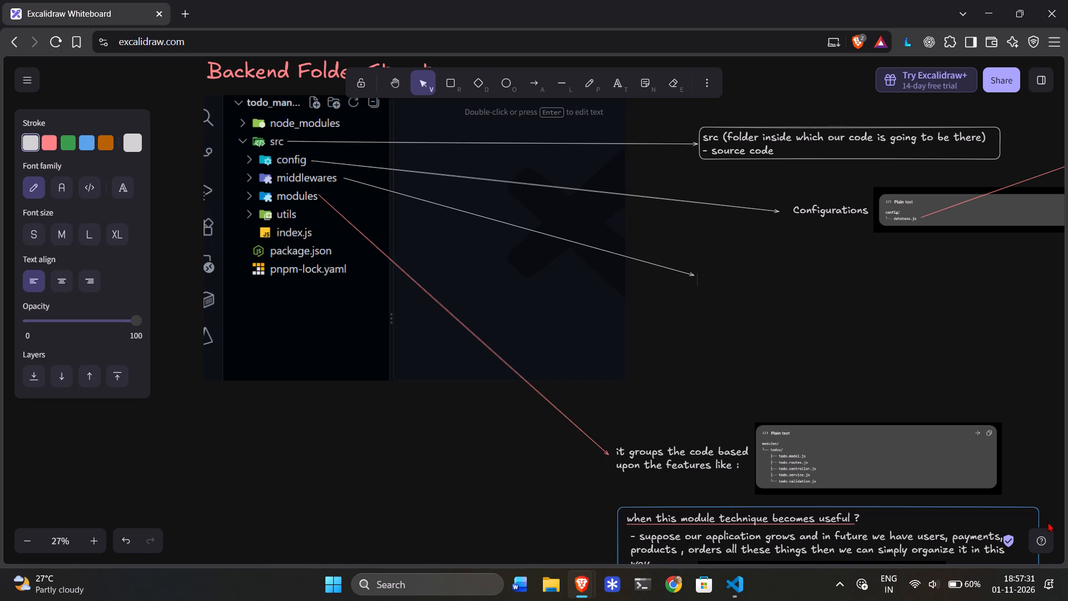
pyautogui.press('BackSpace')
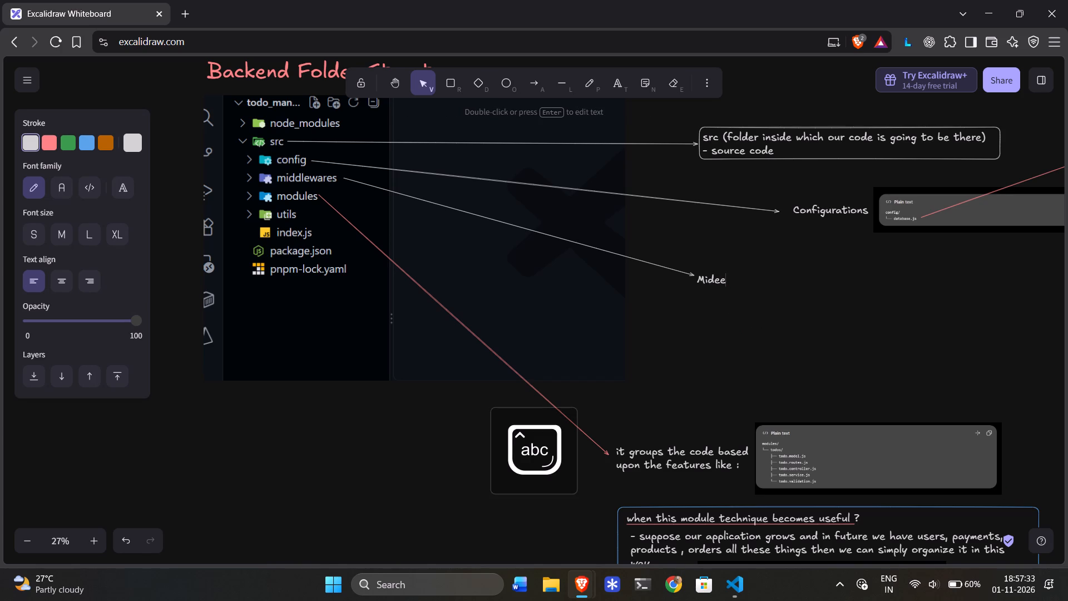
pyautogui.press('BackSpace')
pyautogui.press('BackSpace')
pyautogui.write('dleware functions')
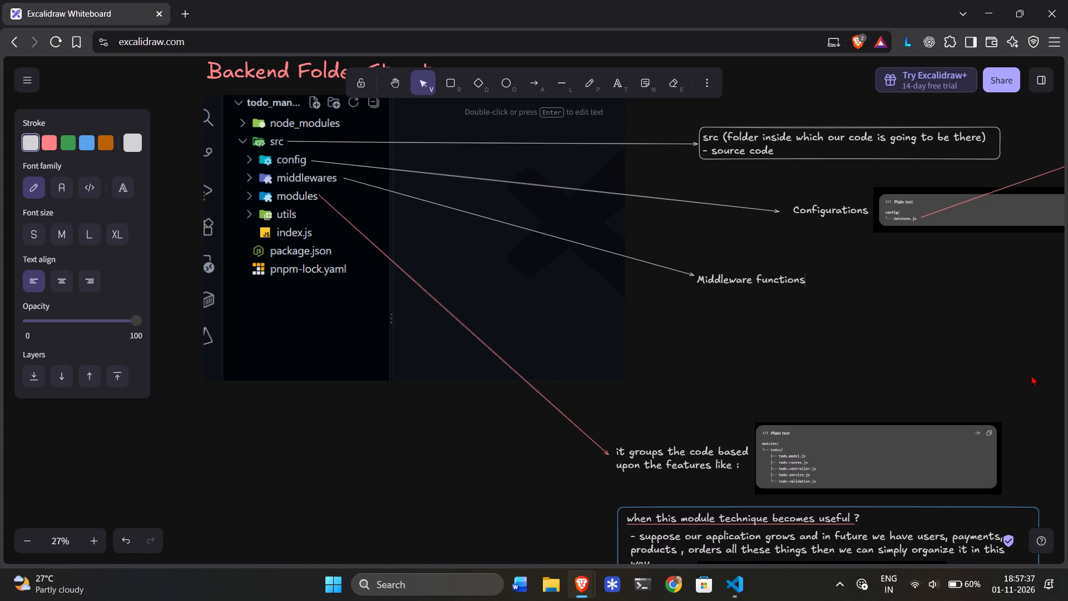
pyautogui.click(666, 326)
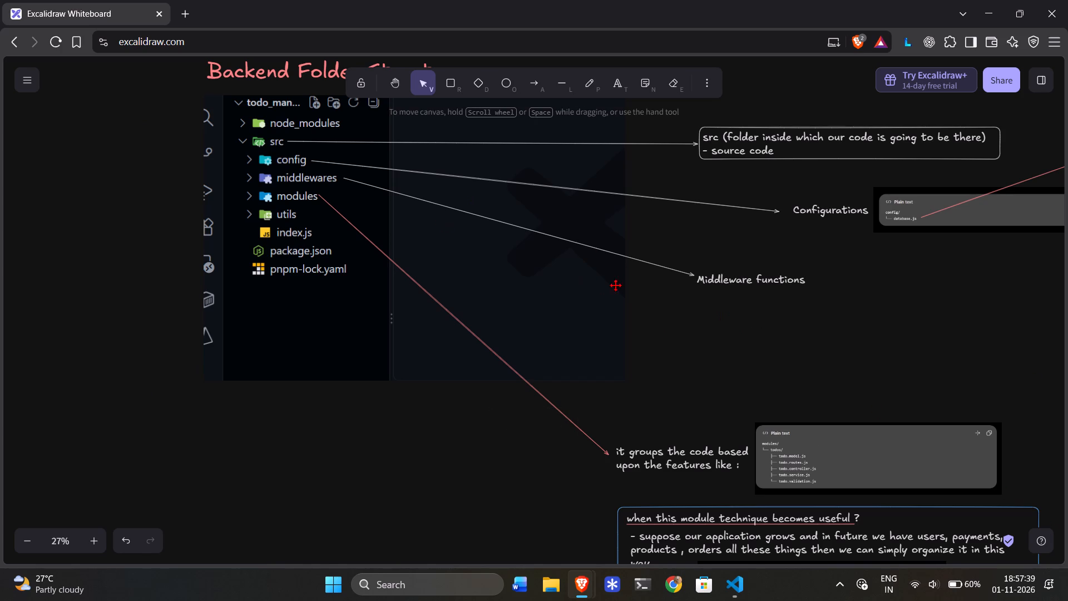
# Shift the "Middleware functions" label slightly away from the arrowhead and draw a rectangle around it.
pyautogui.moveTo(729, 281); pyautogui.dragTo(743, 283)
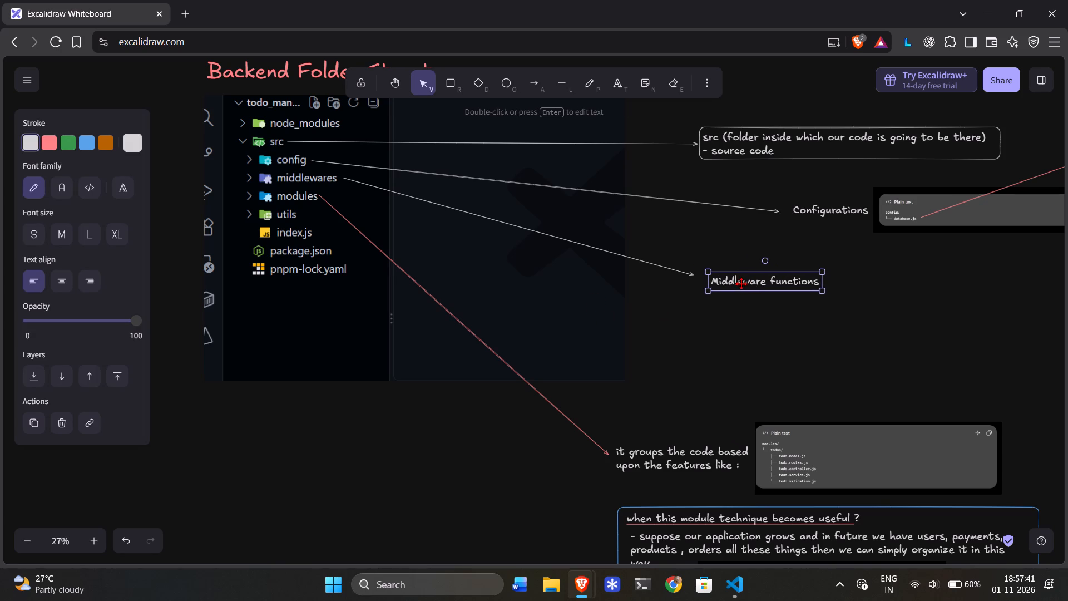
pyautogui.press('r')
pyautogui.moveTo(701, 269); pyautogui.dragTo(828, 295)
pyautogui.click(749, 338)
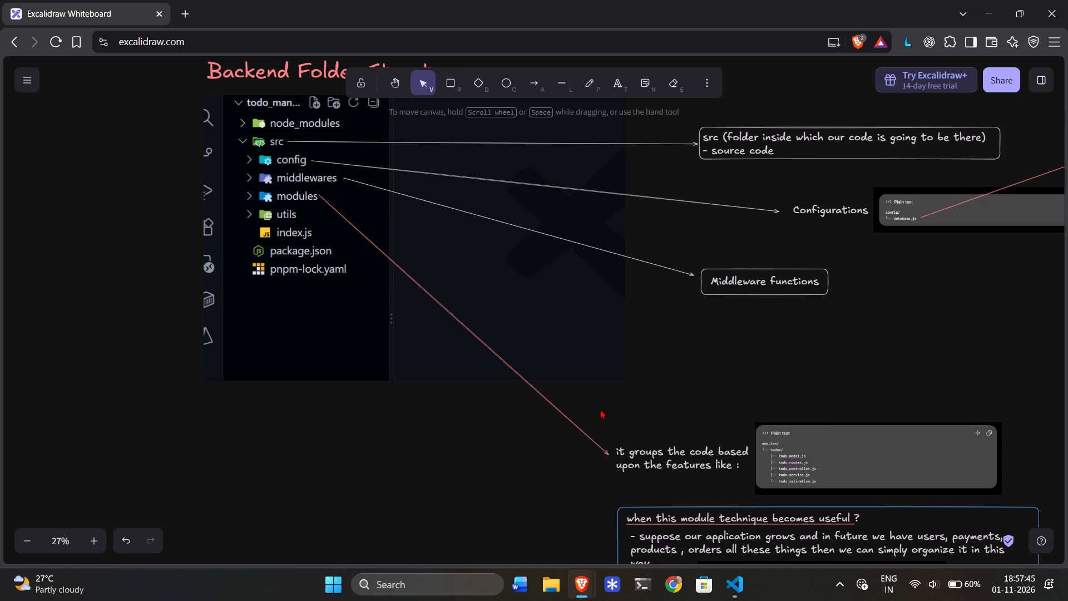
# Move the tip of the red modules arrow from beside its note to just above the modules/todos snippet.
pyautogui.click(612, 456)
pyautogui.moveTo(606, 451); pyautogui.dragTo(797, 393)
pyautogui.click(645, 395)
# Draw a white arrow from the utils folder to the empty area below the folder screenshot and bend it just beside the folder list.
pyautogui.press('a')
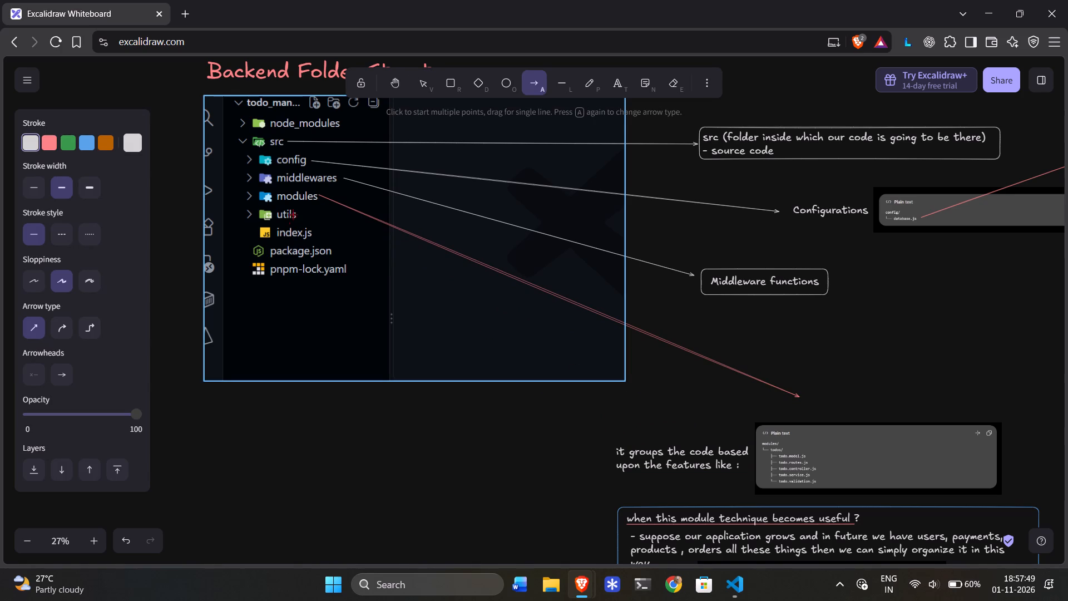
pyautogui.moveTo(293, 214); pyautogui.dragTo(491, 459)
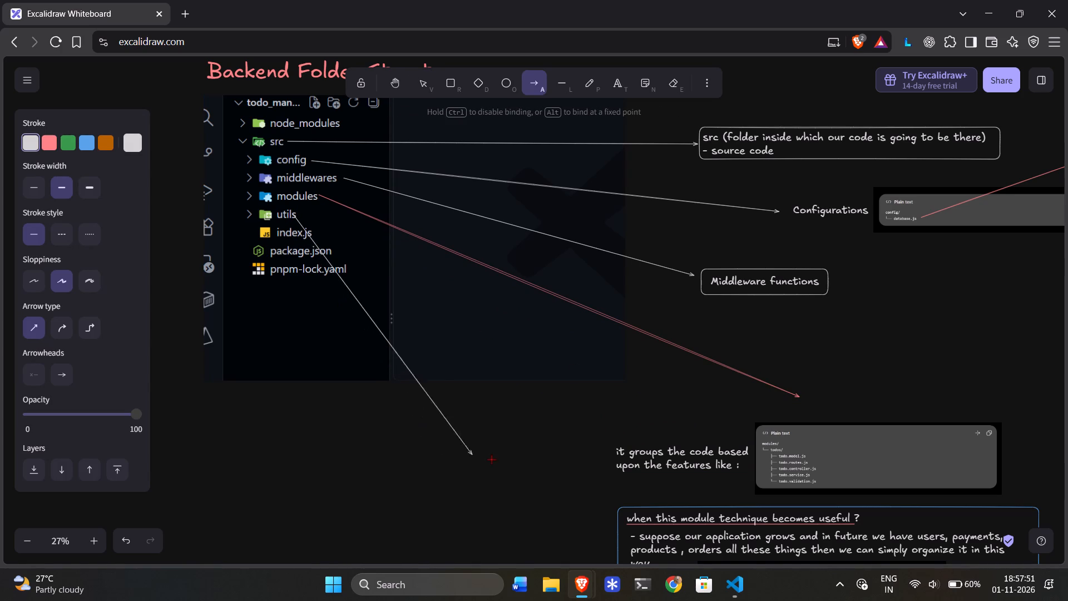
pyautogui.moveTo(491, 459); pyautogui.dragTo(492, 461)
pyautogui.moveTo(392, 338); pyautogui.dragTo(429, 292)
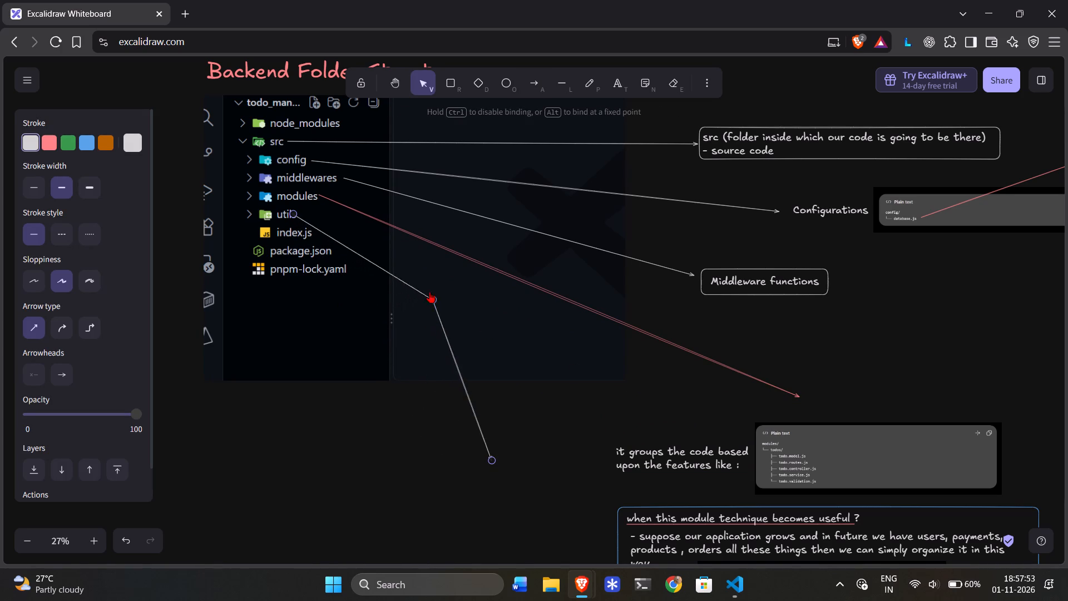
pyautogui.moveTo(429, 292); pyautogui.dragTo(345, 219)
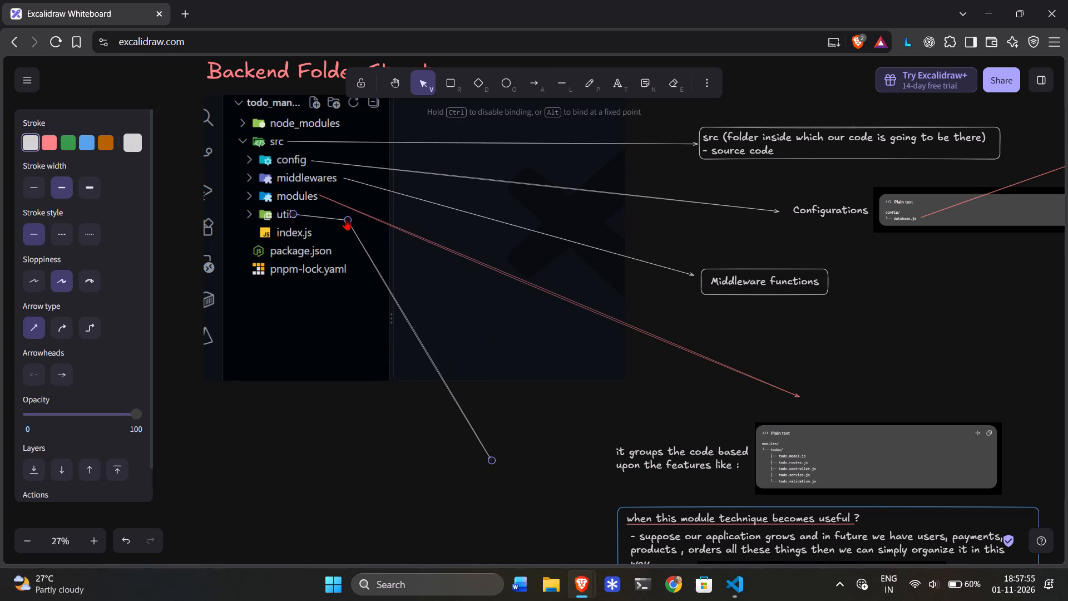
pyautogui.moveTo(345, 219); pyautogui.dragTo(339, 226)
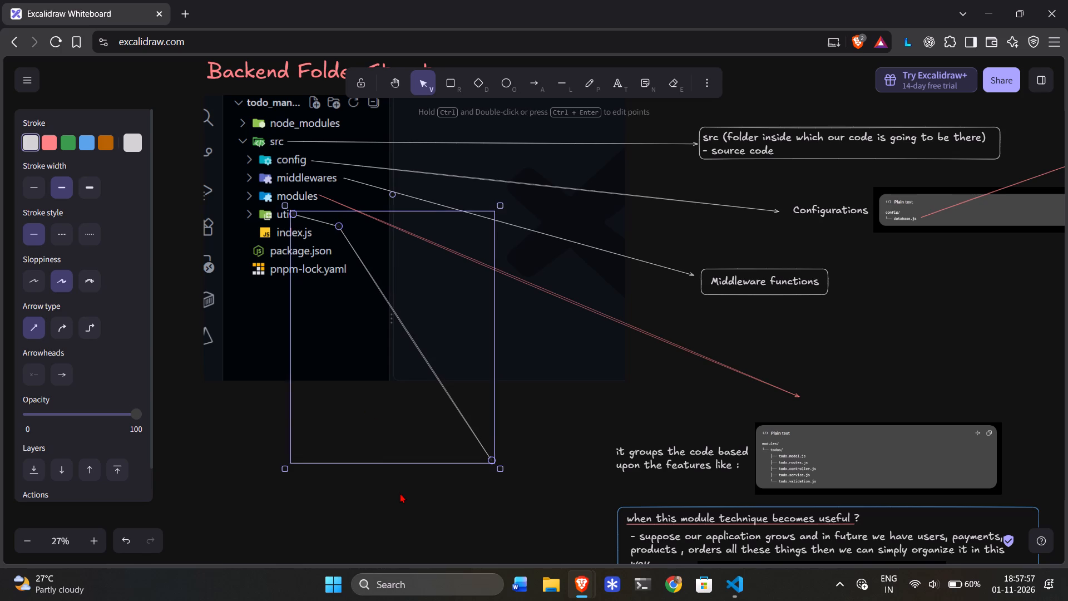
# Move the tip of the utils arrow closer to just below the folder screenshot and nudge the whole arrow clear of the utils label.
pyautogui.click(399, 495)
pyautogui.click(488, 461)
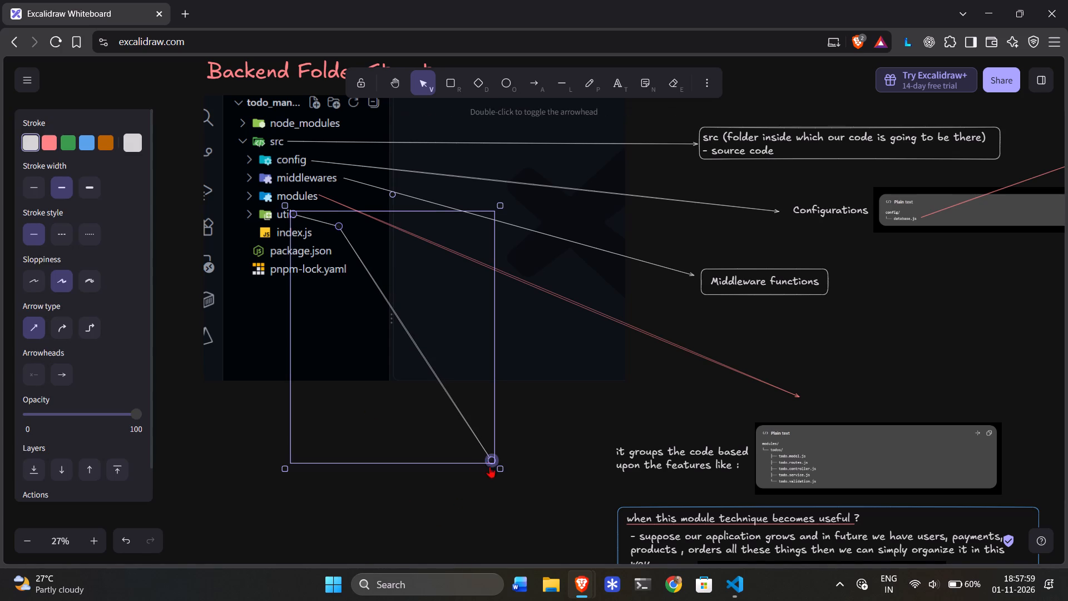
pyautogui.moveTo(490, 463); pyautogui.dragTo(383, 414)
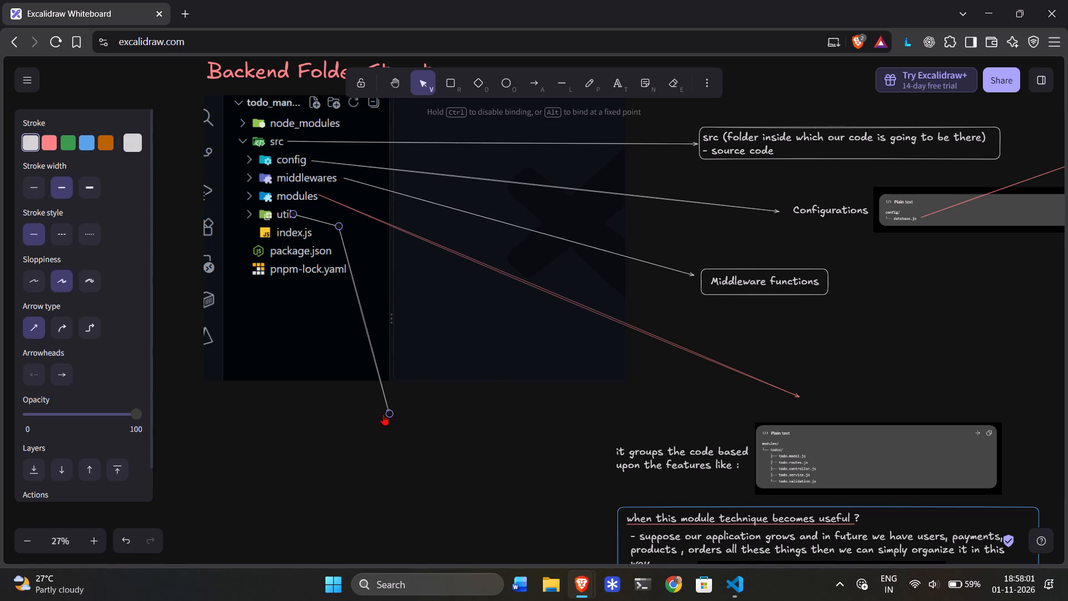
pyautogui.moveTo(383, 414); pyautogui.dragTo(399, 420)
pyautogui.click(393, 444)
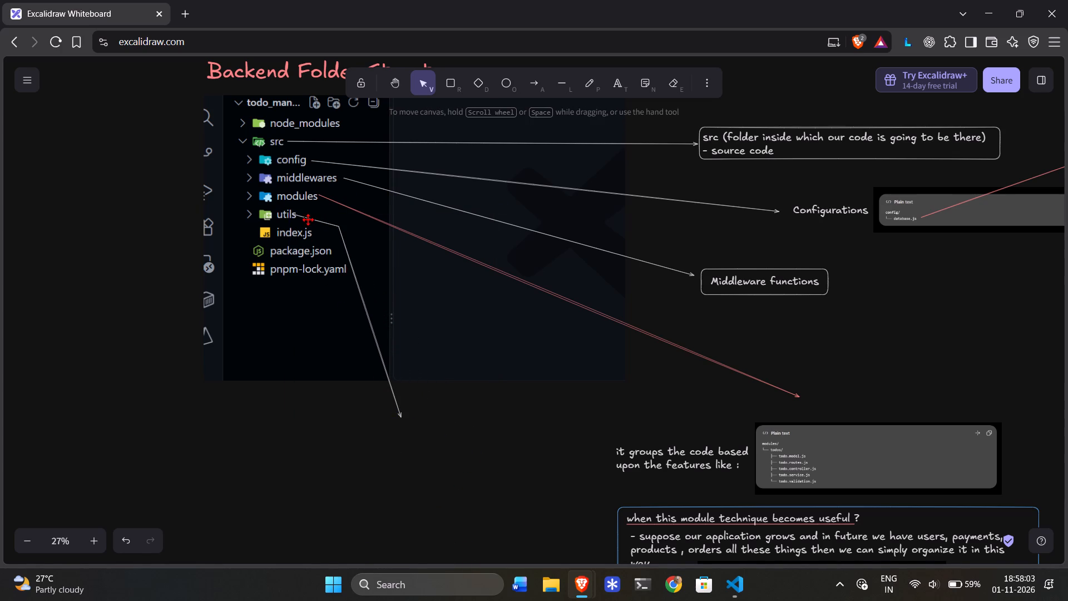
pyautogui.moveTo(308, 219); pyautogui.dragTo(314, 222)
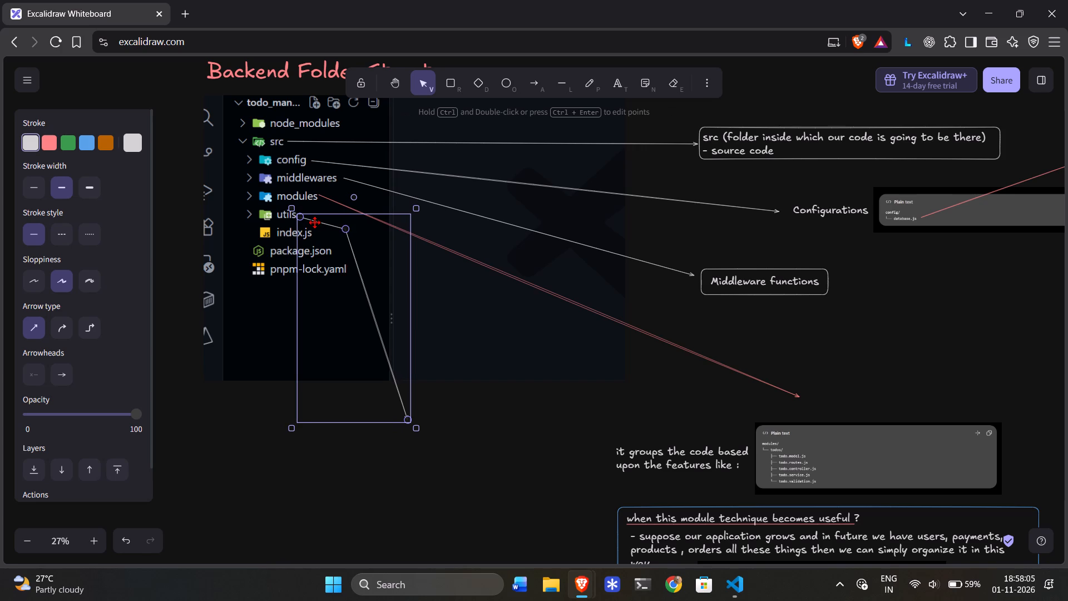
pyautogui.moveTo(314, 222); pyautogui.dragTo(314, 219)
pyautogui.click(228, 388)
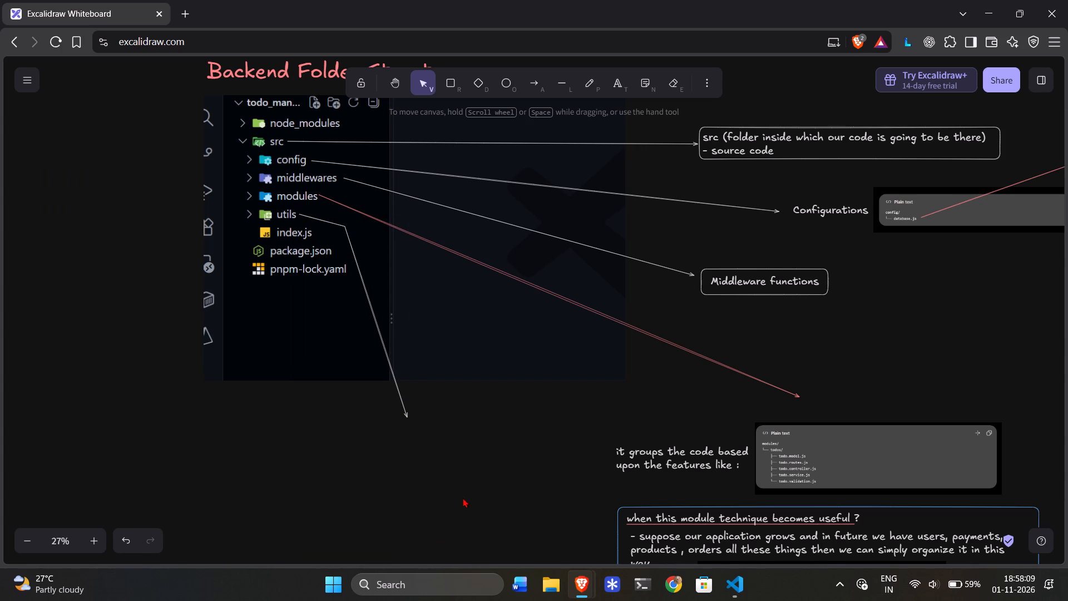
# Add the text "here we store the code which is being used again and again in our code base" at the utils arrow's tip.
pyautogui.press('t')
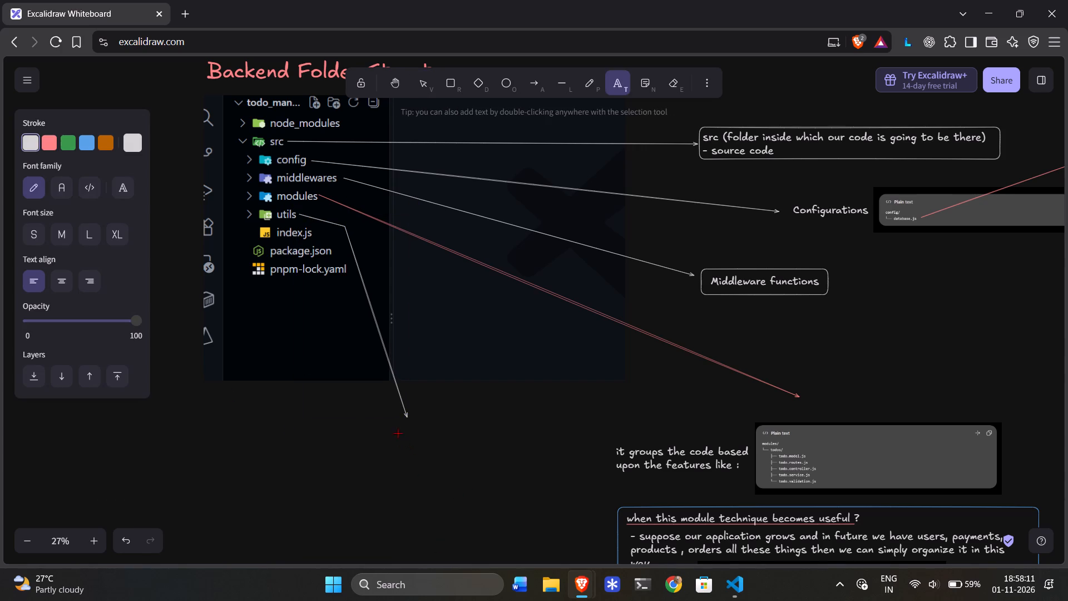
pyautogui.click(377, 426)
pyautogui.write('here we store the code')
pyautogui.press('space')
pyautogui.press('Return')
pyautogui.write('which is being used in t')
pyautogui.press('BackSpace')
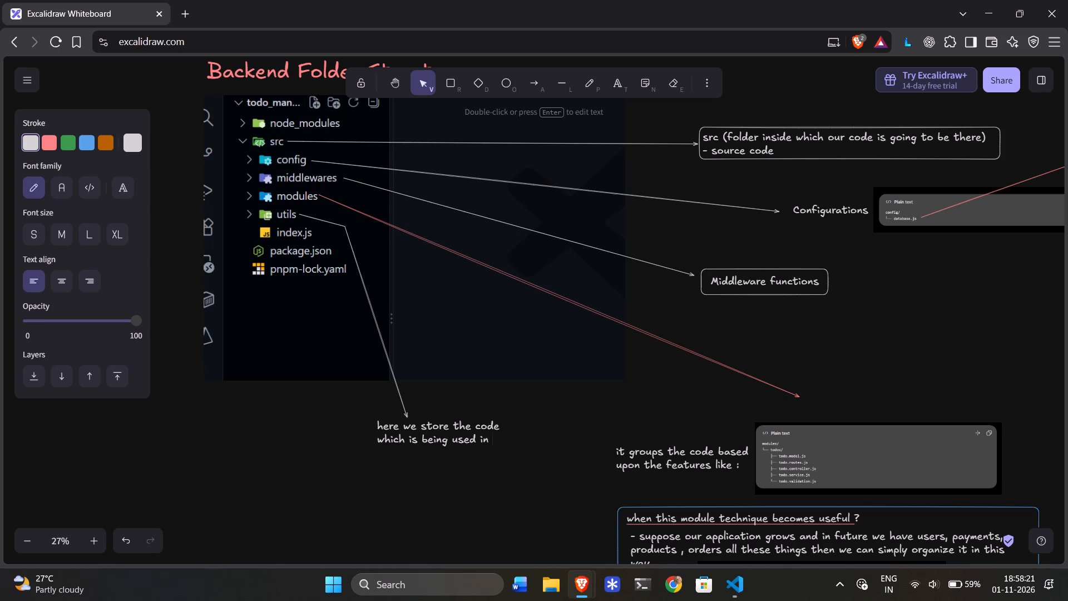
pyautogui.write('the')
pyautogui.press('BackSpace')
pyautogui.press('BackSpace')
pyautogui.press('BackSpace')
pyautogui.press('Left')
pyautogui.press('Left')
pyautogui.press('Left')
pyautogui.press('Right')
pyautogui.press('Right')
pyautogui.press('BackSpace')
pyautogui.press('BackSpace')
pyautogui.write('agg')
pyautogui.press('BackSpace')
pyautogui.write('ain and again in our code base')
pyautogui.press('space')
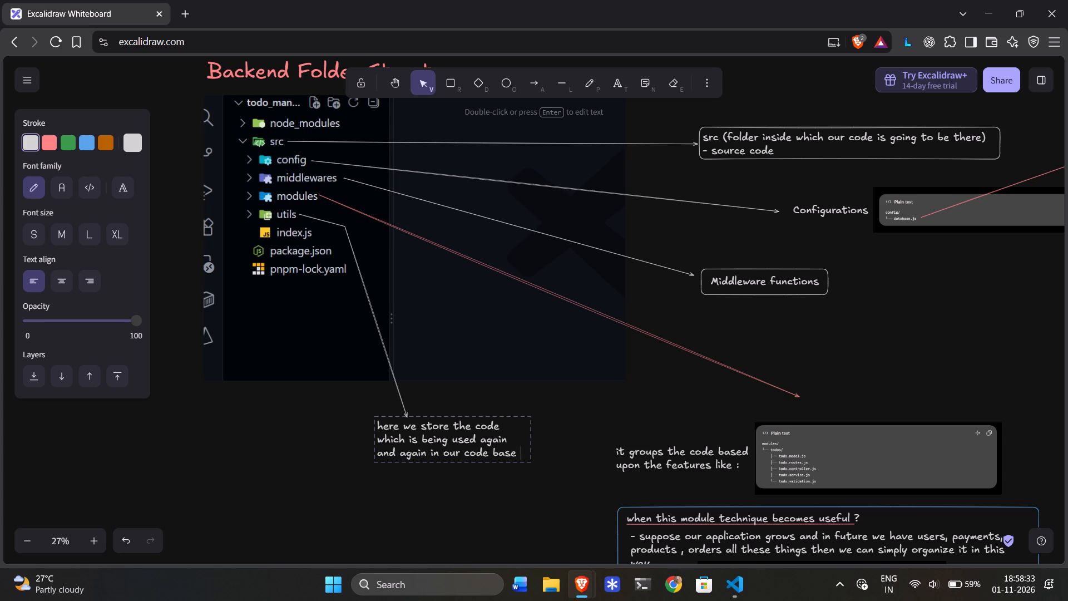
# Append "(utilities)" to the end of the utils note.
pyautogui.write('()')
pyautogui.press('Left')
pyautogui.write('utilities')
pyautogui.press('Right')
pyautogui.press('Return')
pyautogui.press('Return')
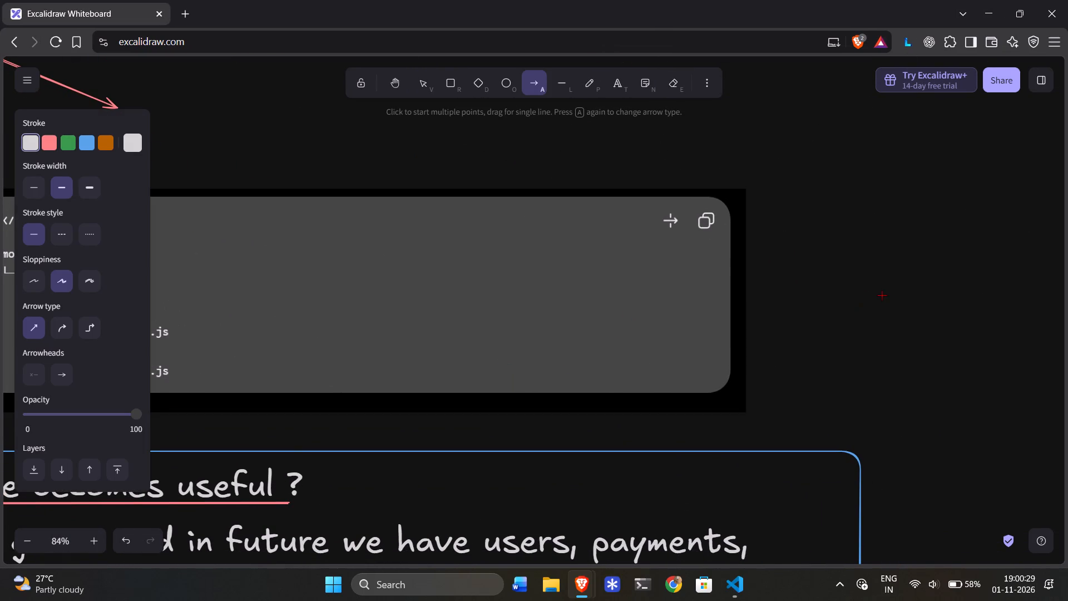
pyautogui.hscroll(3, 886, 292)
pyautogui.hscroll(-1, 479, 292)
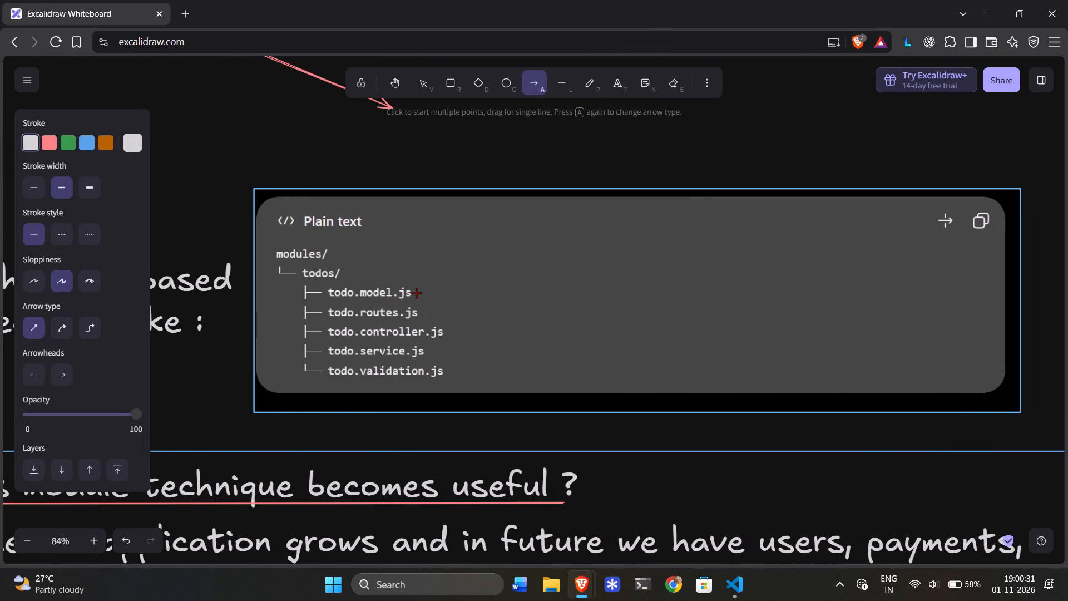
pyautogui.moveTo(413, 290); pyautogui.dragTo(1067, 157)
pyautogui.hscroll(-2, 1047, 157)
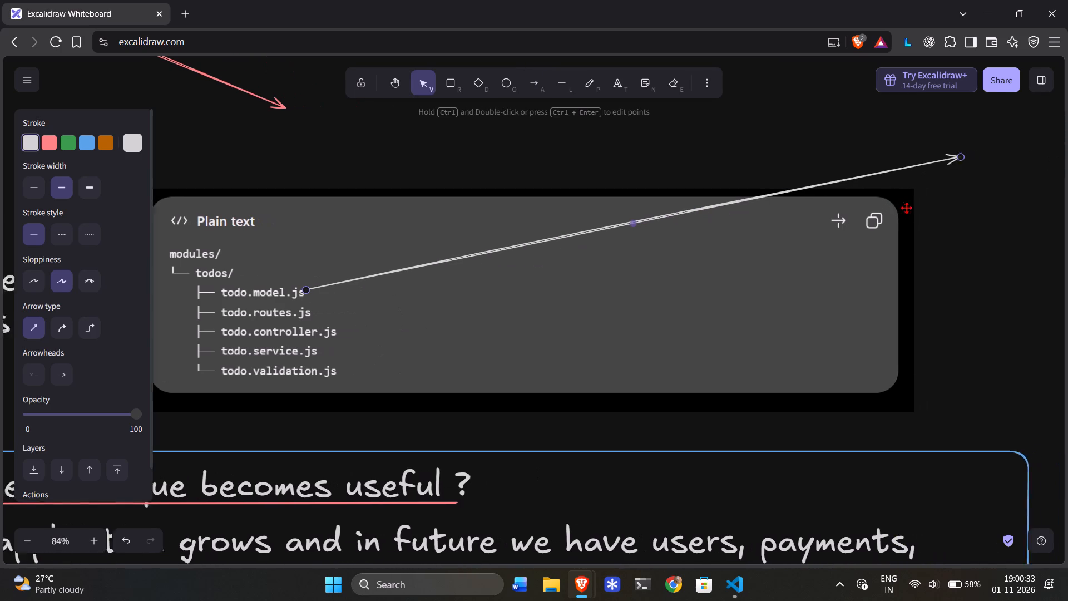
pyautogui.hscroll(-1, 943, 208)
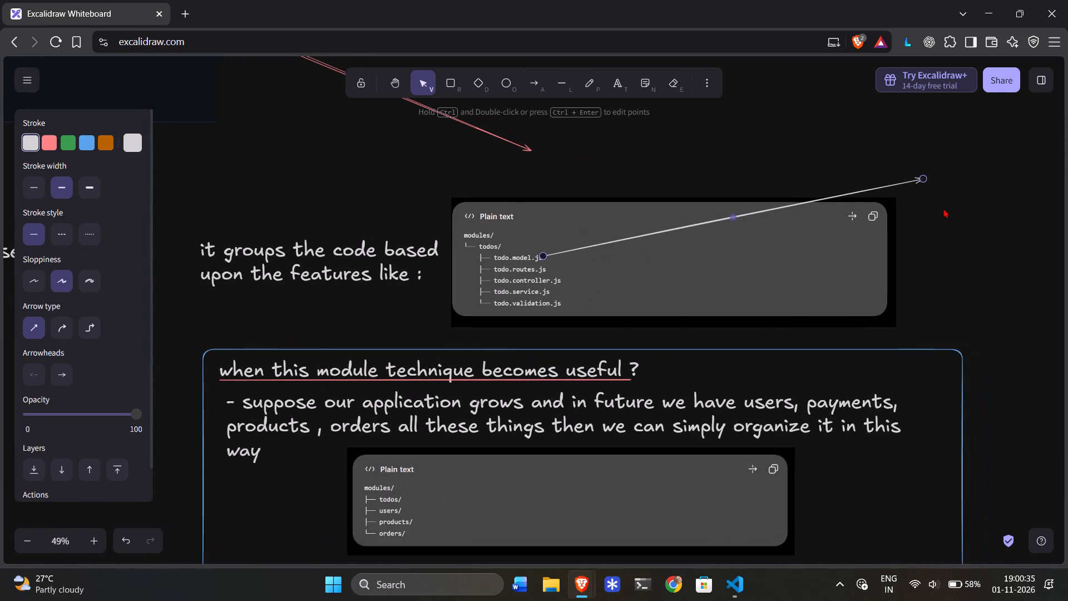
pyautogui.hscroll(-1, 943, 208)
pyautogui.click(943, 208)
pyautogui.hscroll(-1, 941, 206)
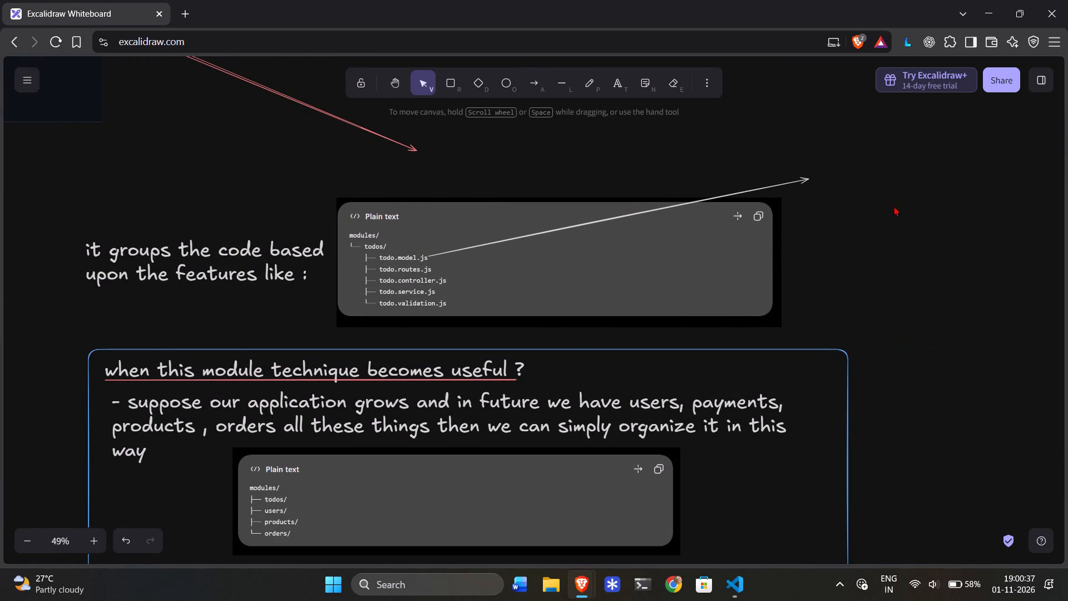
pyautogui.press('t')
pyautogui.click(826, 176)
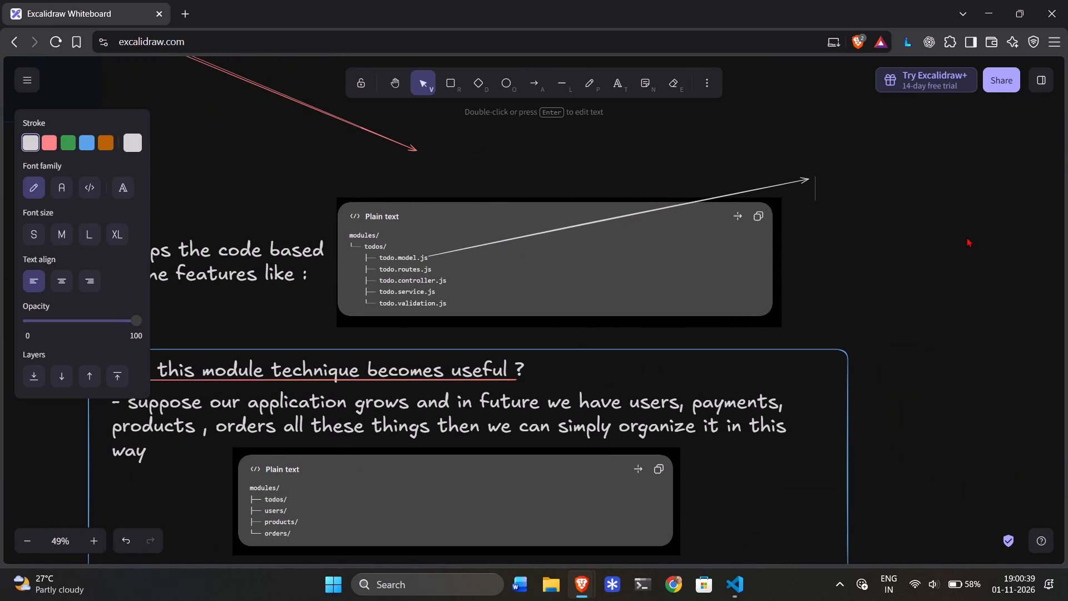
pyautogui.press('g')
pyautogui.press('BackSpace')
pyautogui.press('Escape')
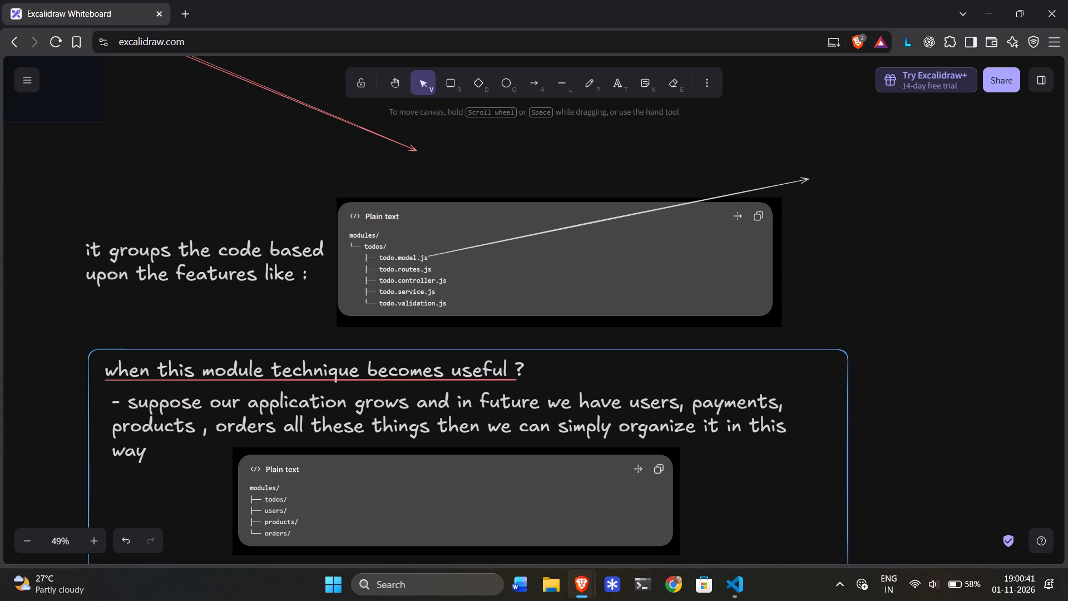
# Add the text note "how data is stored" just above the head of the todo.model.js arrow.
pyautogui.press('t')
pyautogui.click(809, 154)
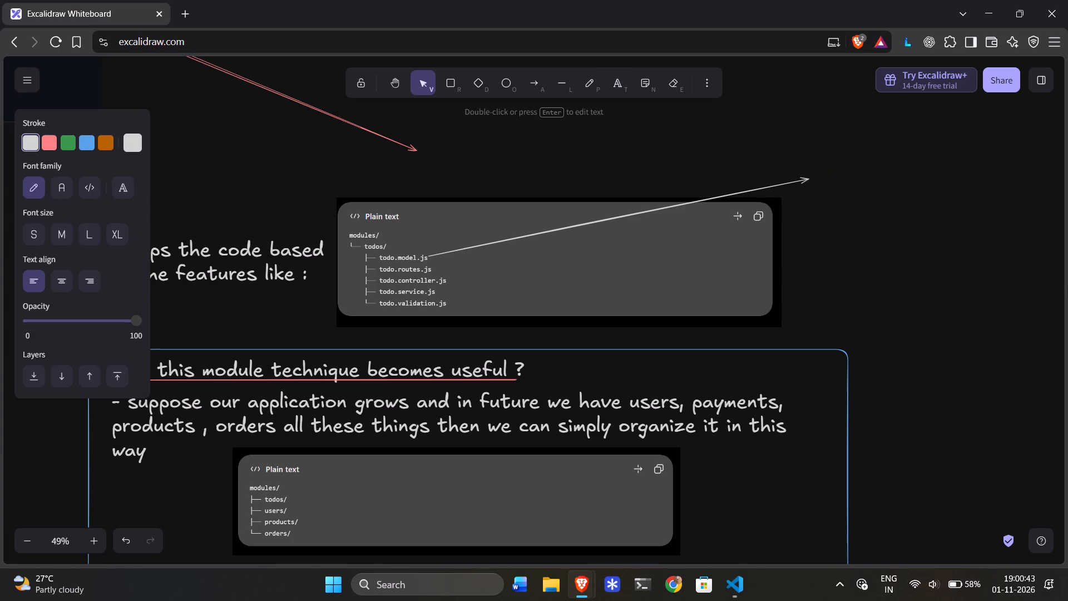
pyautogui.write('how')
pyautogui.press('space')
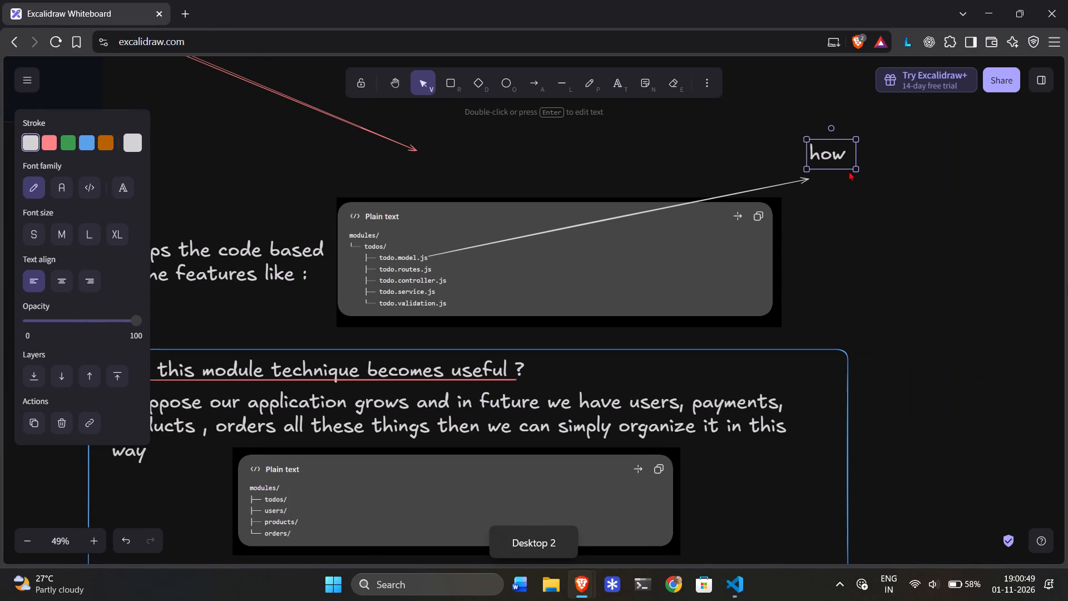
pyautogui.doubleClick(845, 154)
pyautogui.press('Right')
pyautogui.write('daya')
pyautogui.press('BackSpace')
pyautogui.press('BackSpace')
pyautogui.write('ta is stored')
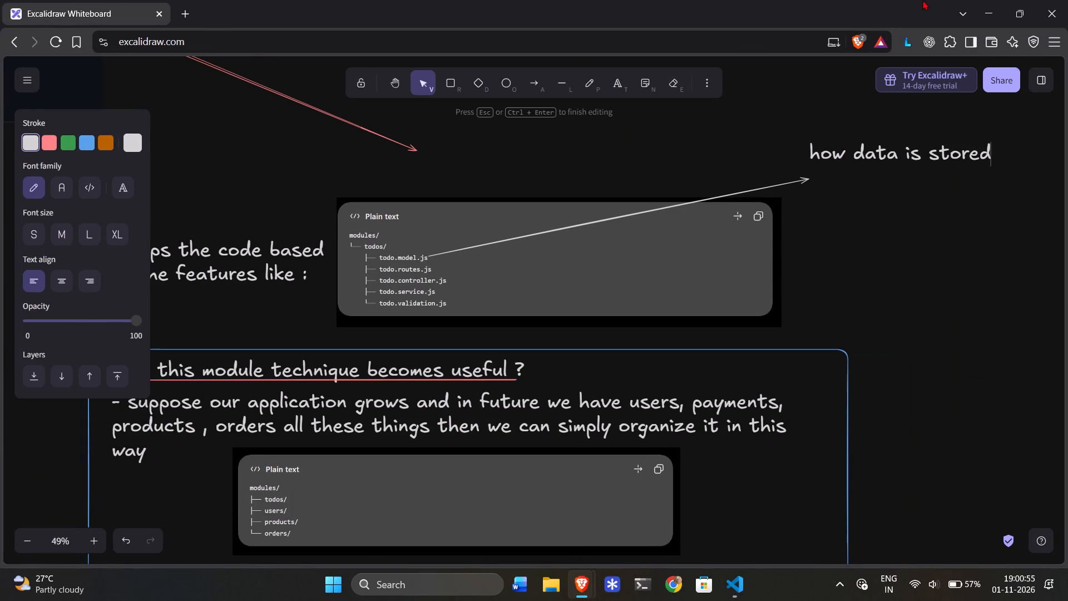
# Shrink the "how data is stored" note and place it right at the head of the todo.model.js arrow.
pyautogui.click(948, 185)
pyautogui.click(906, 157)
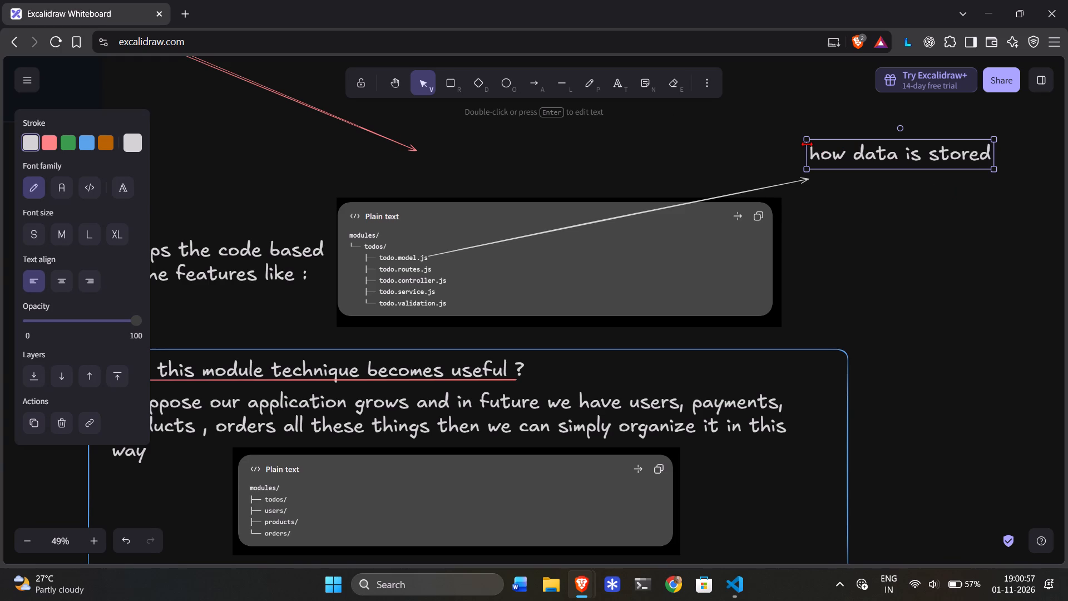
pyautogui.moveTo(805, 139); pyautogui.dragTo(899, 175)
pyautogui.click(938, 195)
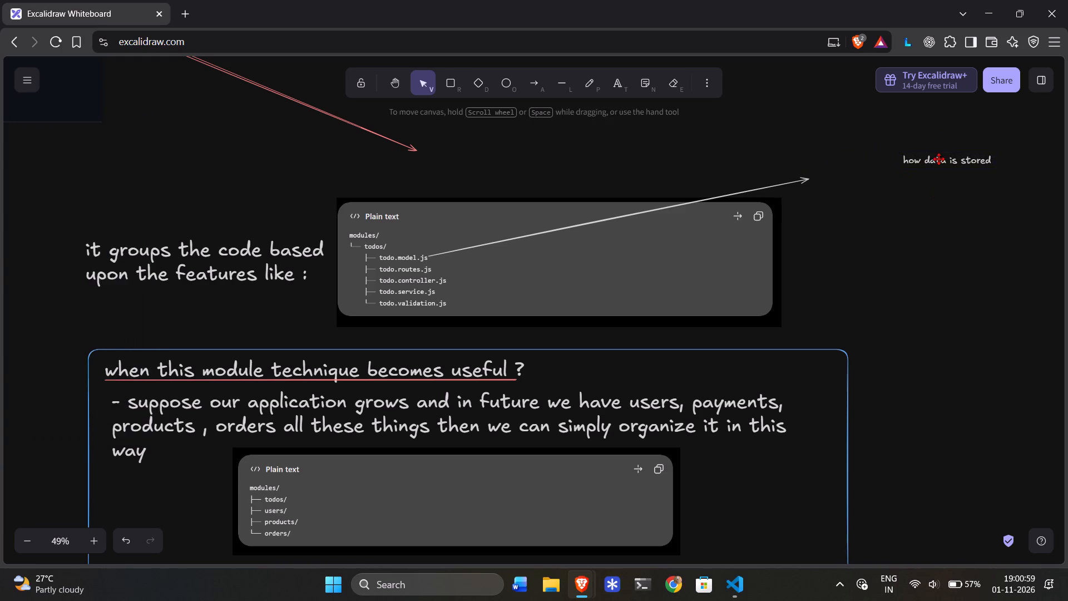
pyautogui.moveTo(938, 159); pyautogui.dragTo(849, 176)
pyautogui.click(868, 235)
# Switch to the ChatGPT conversation and check the role listed for todo.routes.js.
pyautogui.hotkey('alt', 'Tab')
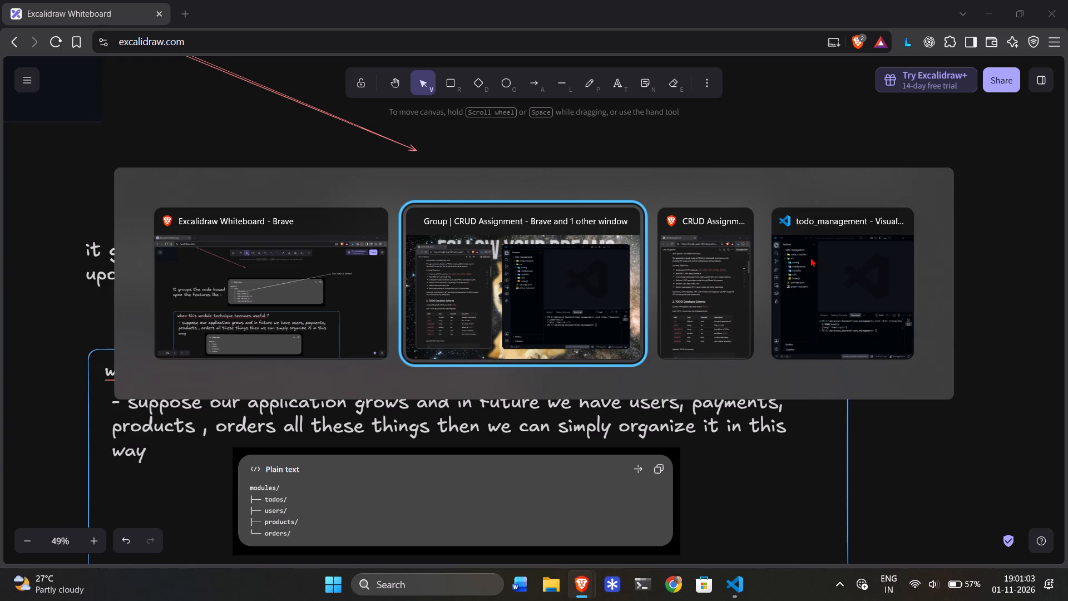
pyautogui.hotkey('alt', 'Tab')
pyautogui.hotkey('alt', 'Tab')
pyautogui.hotkey('alt', 'Tab')
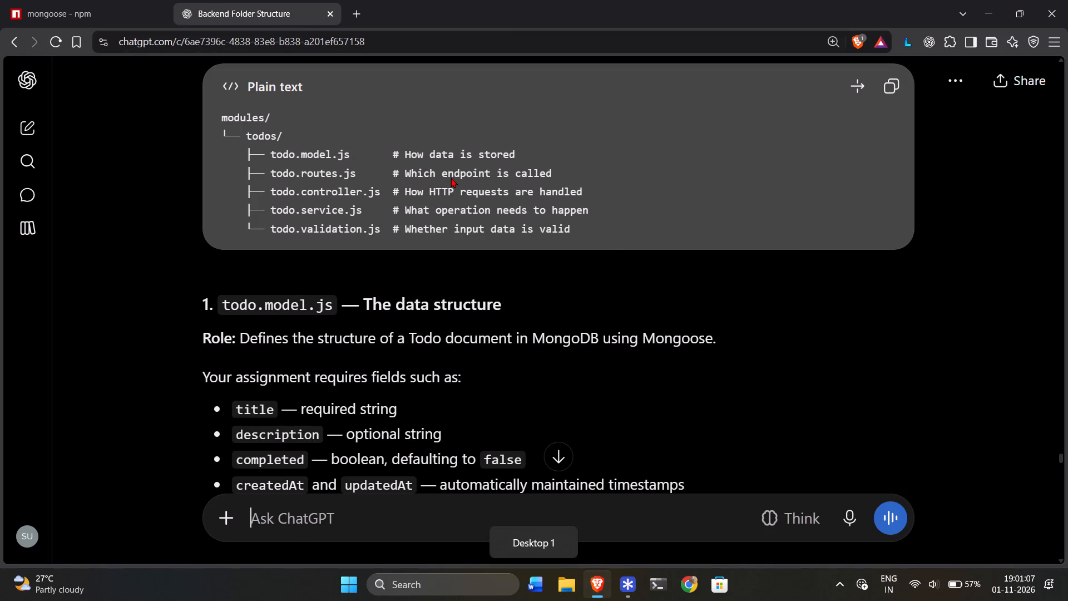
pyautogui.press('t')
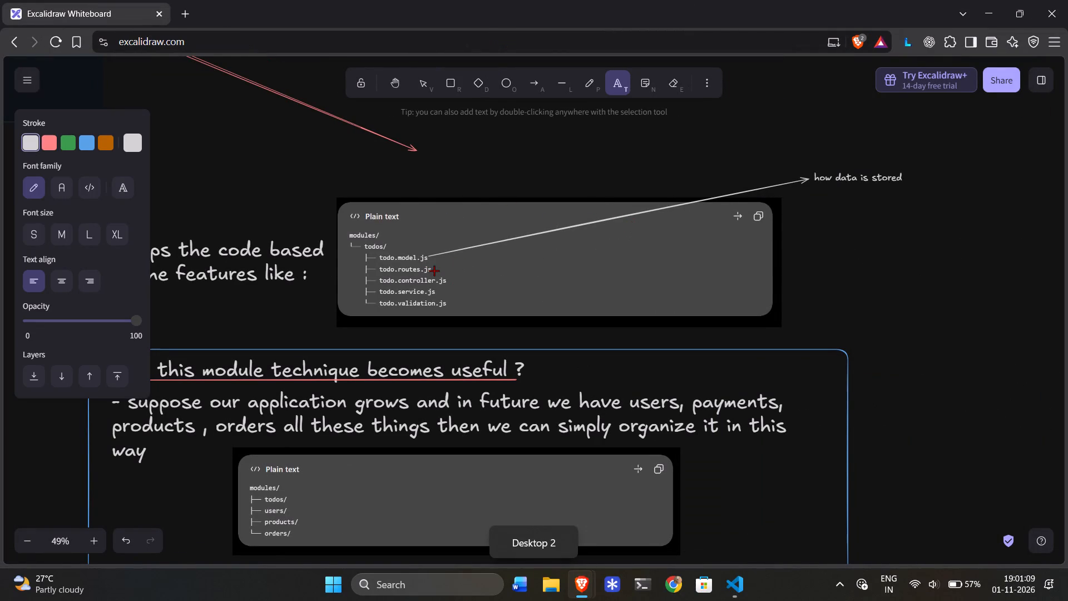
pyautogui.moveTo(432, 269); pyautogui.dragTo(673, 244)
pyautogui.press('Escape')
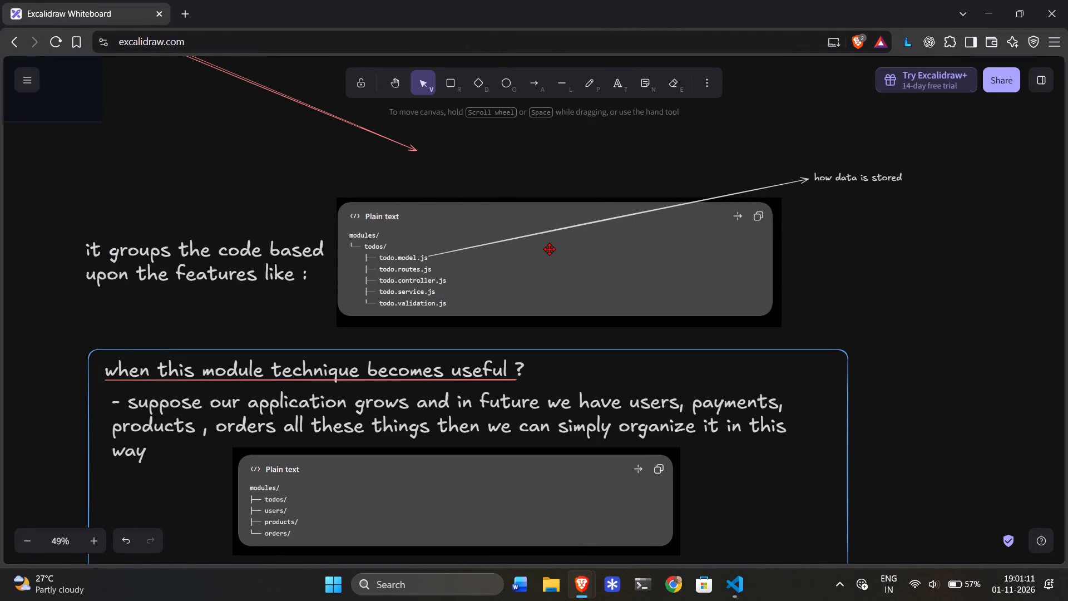
# On the Excalidraw whiteboard, draw a white arrow from todo.routes.js to the empty area beyond the image, below the "how data is stored" note.
pyautogui.press('a')
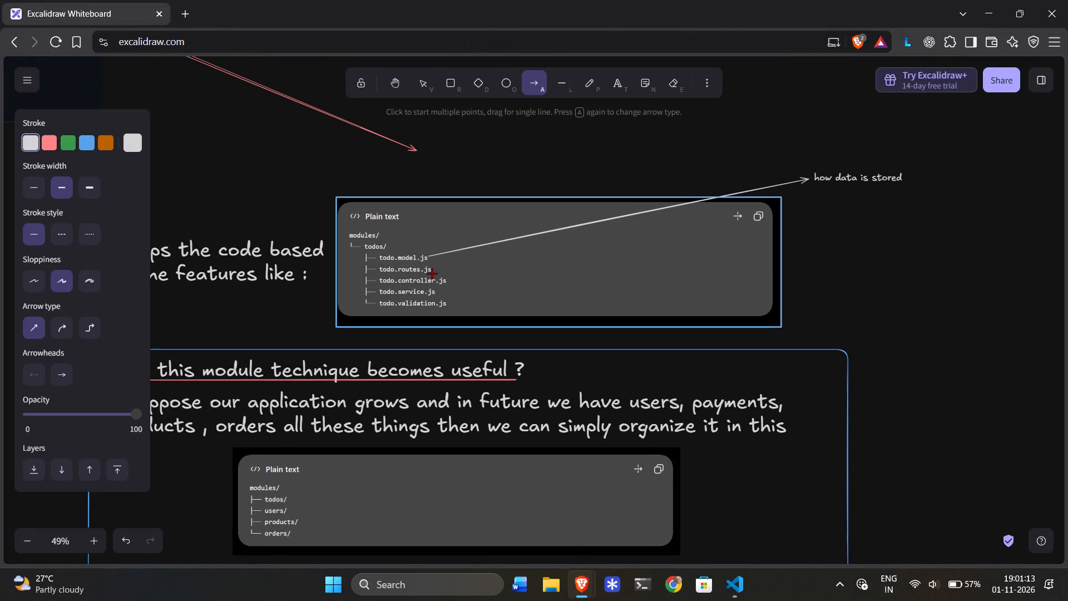
pyautogui.moveTo(435, 269); pyautogui.dragTo(821, 208)
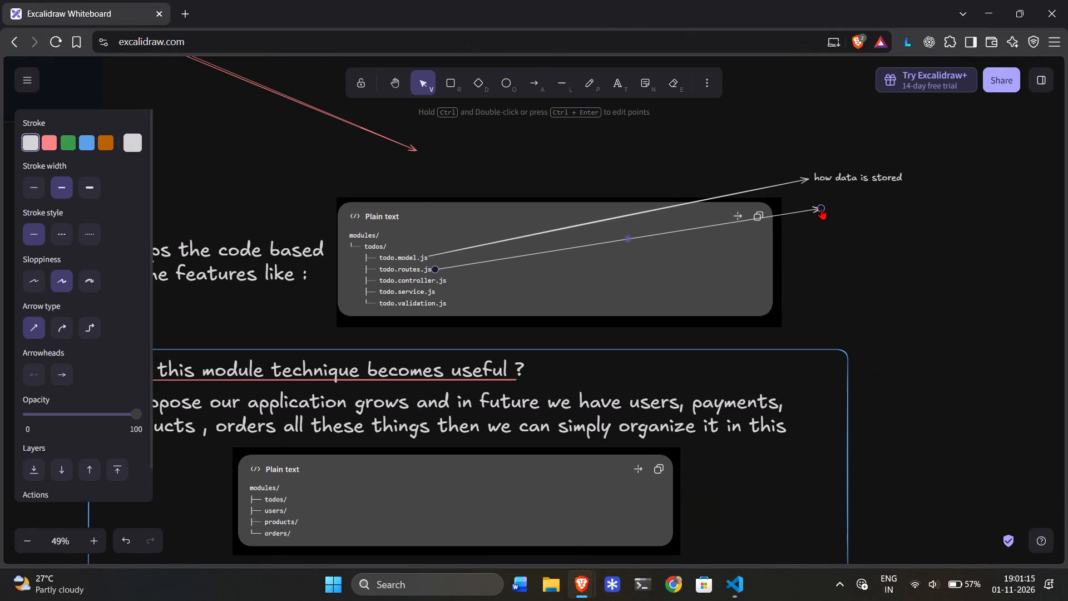
pyautogui.click(853, 208)
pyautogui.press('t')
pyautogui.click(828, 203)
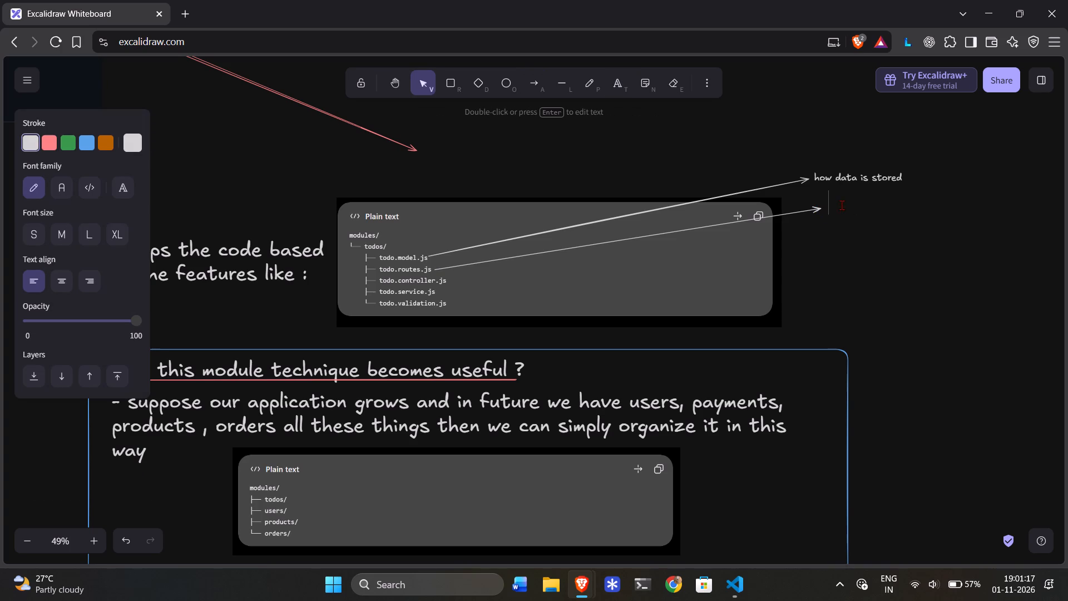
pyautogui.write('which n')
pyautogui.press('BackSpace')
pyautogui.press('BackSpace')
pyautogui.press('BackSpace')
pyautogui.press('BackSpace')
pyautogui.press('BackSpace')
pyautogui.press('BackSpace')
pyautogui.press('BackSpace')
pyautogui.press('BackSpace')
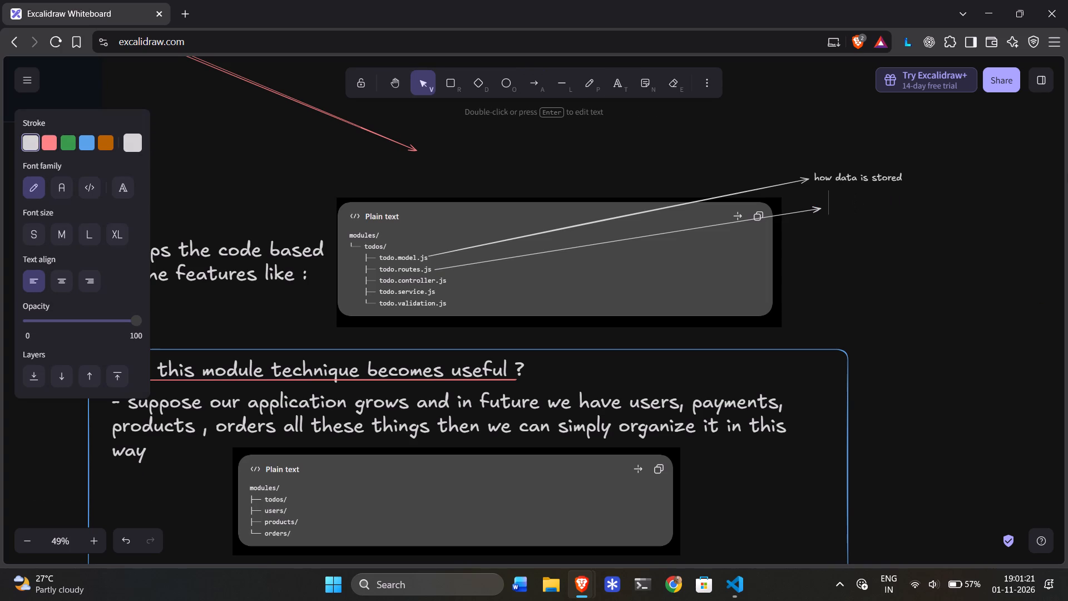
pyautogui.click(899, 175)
# Duplicate the "how data is stored" note to the head of the todo.routes.js arrow and change the copy to "which end point is called".
pyautogui.keyDown('alt'); pyautogui.moveTo(868, 180); pyautogui.dragTo(867, 211); pyautogui.keyUp('alt')
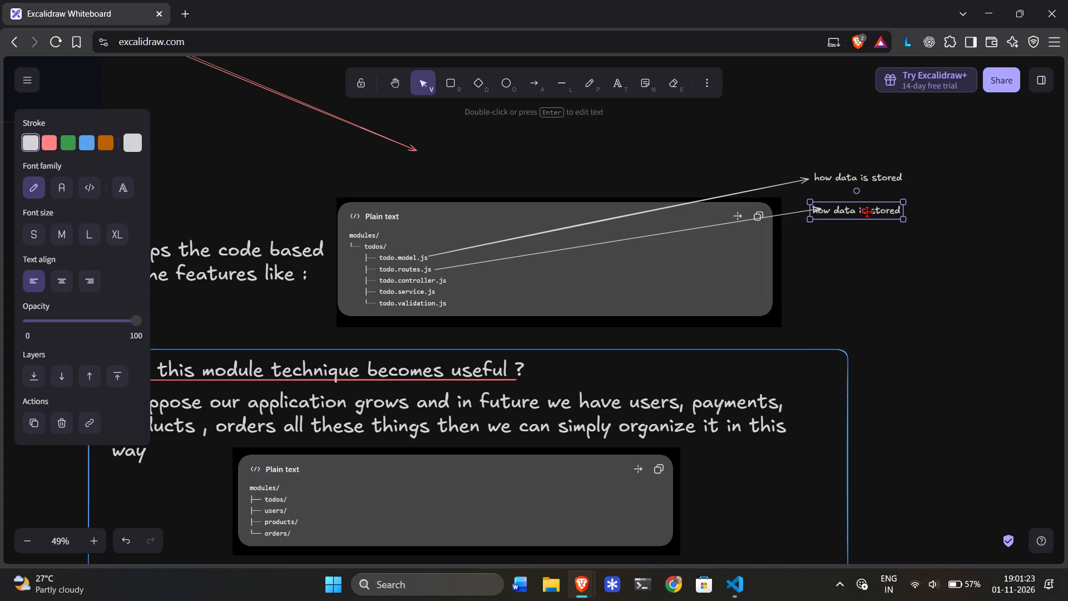
pyautogui.keyDown('alt'); pyautogui.moveTo(867, 211); pyautogui.dragTo(881, 210); pyautogui.keyUp('alt')
pyautogui.doubleClick(881, 210)
pyautogui.write('which end point is called')
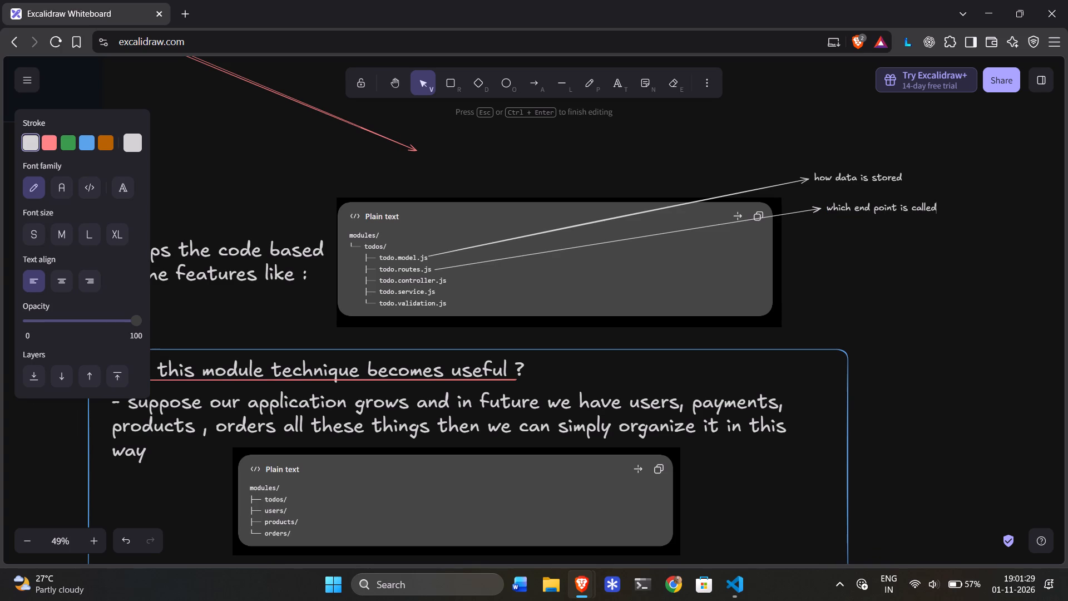
pyautogui.click(883, 284)
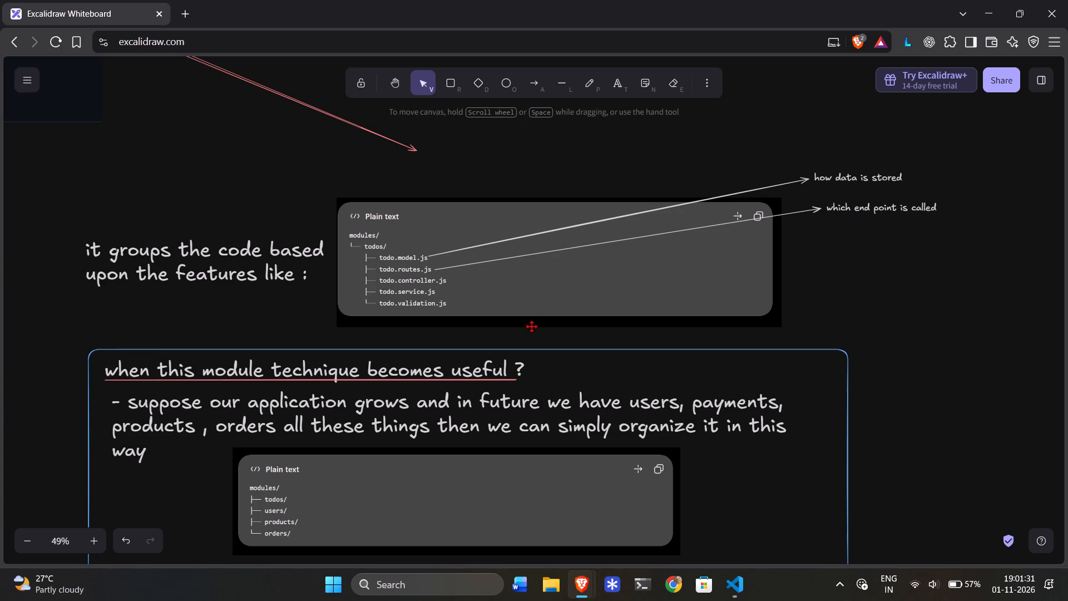
# Draw an arrow from todo.controller.js beyond the image and place a copy of the "which end point is called" note at its head.
pyautogui.press('a')
pyautogui.moveTo(450, 278); pyautogui.dragTo(745, 239)
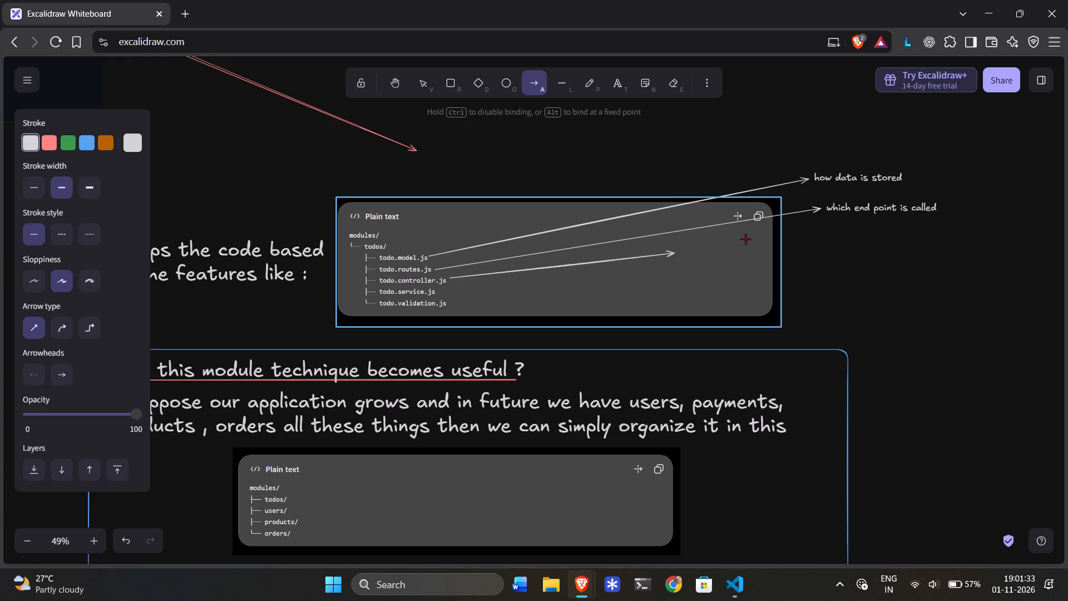
pyautogui.moveTo(745, 239); pyautogui.dragTo(818, 242)
pyautogui.moveTo(867, 214); pyautogui.dragTo(867, 213)
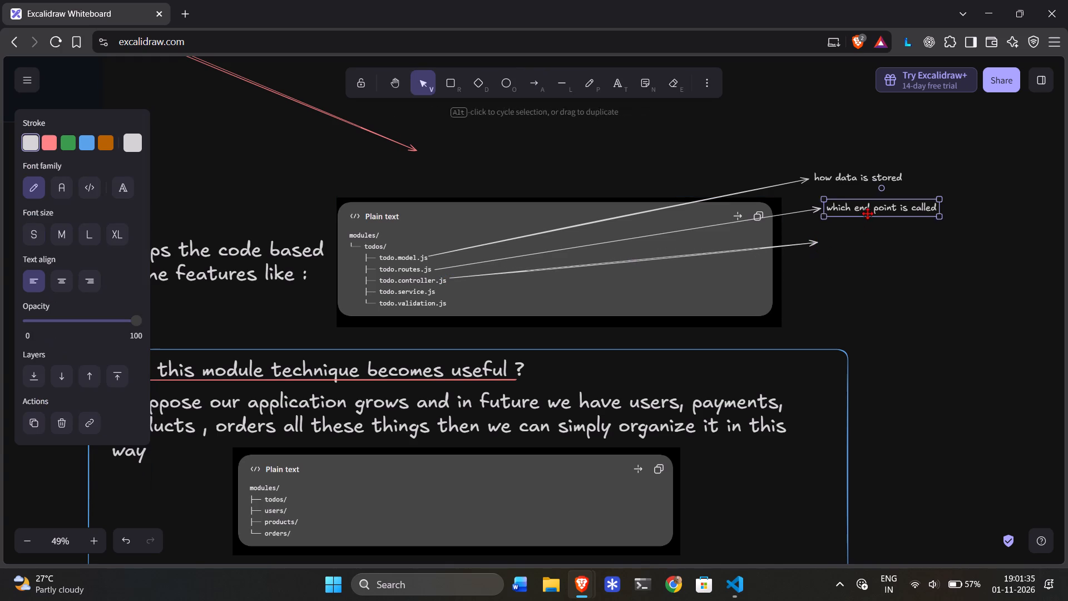
pyautogui.moveTo(867, 213); pyautogui.dragTo(864, 247)
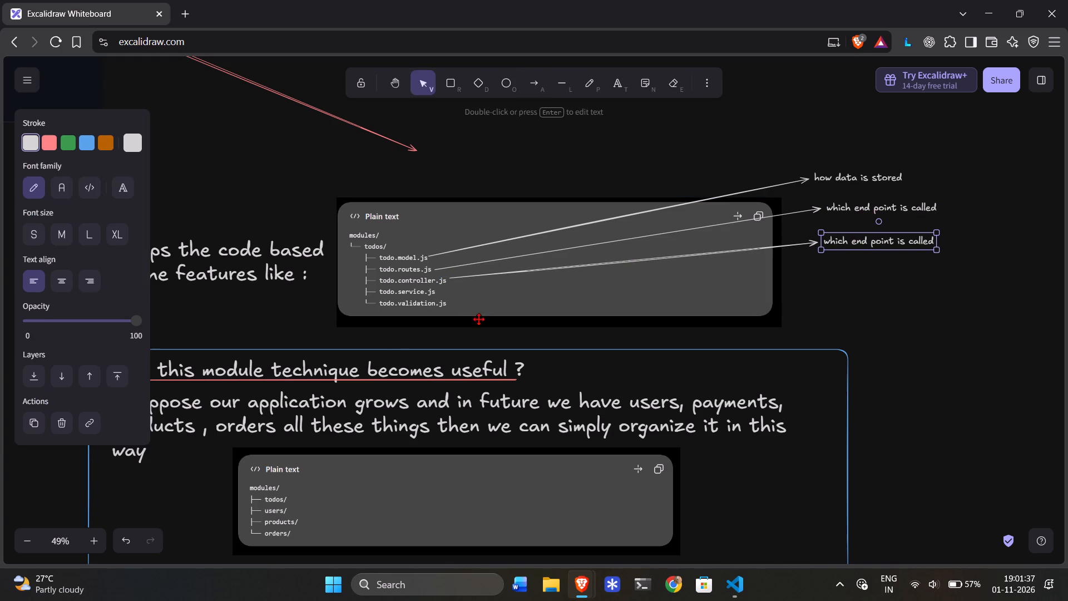
# Draw an arrow from todo.service.js beyond the image and place a copy of the "which end point is called" note at its head.
pyautogui.press('a')
pyautogui.moveTo(435, 294); pyautogui.dragTo(830, 270)
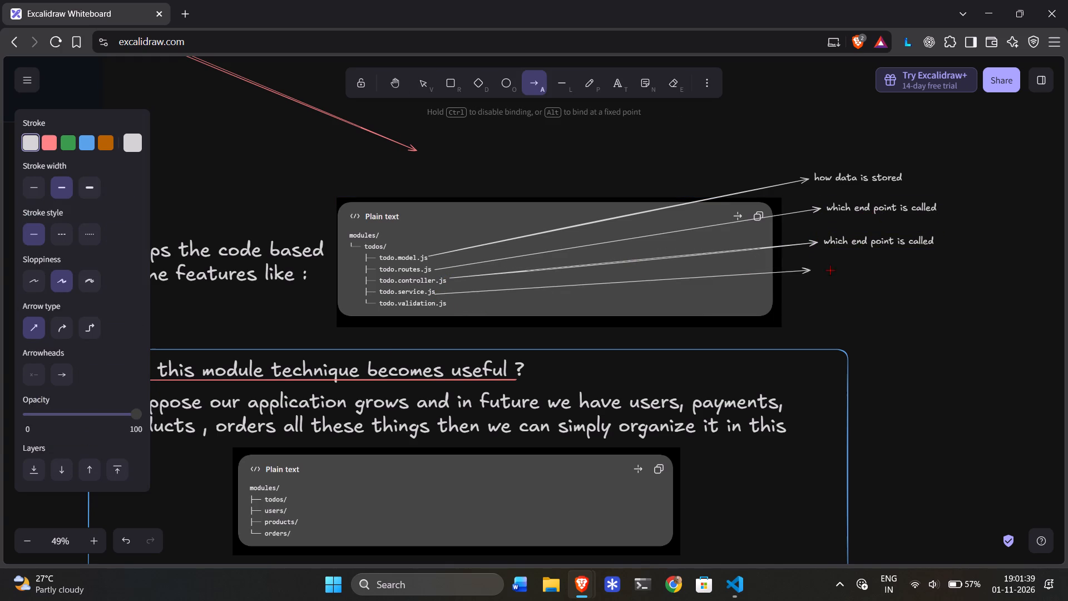
pyautogui.moveTo(830, 270); pyautogui.dragTo(839, 270)
pyautogui.keyDown('alt'); pyautogui.moveTo(899, 243); pyautogui.dragTo(920, 269); pyautogui.keyUp('alt')
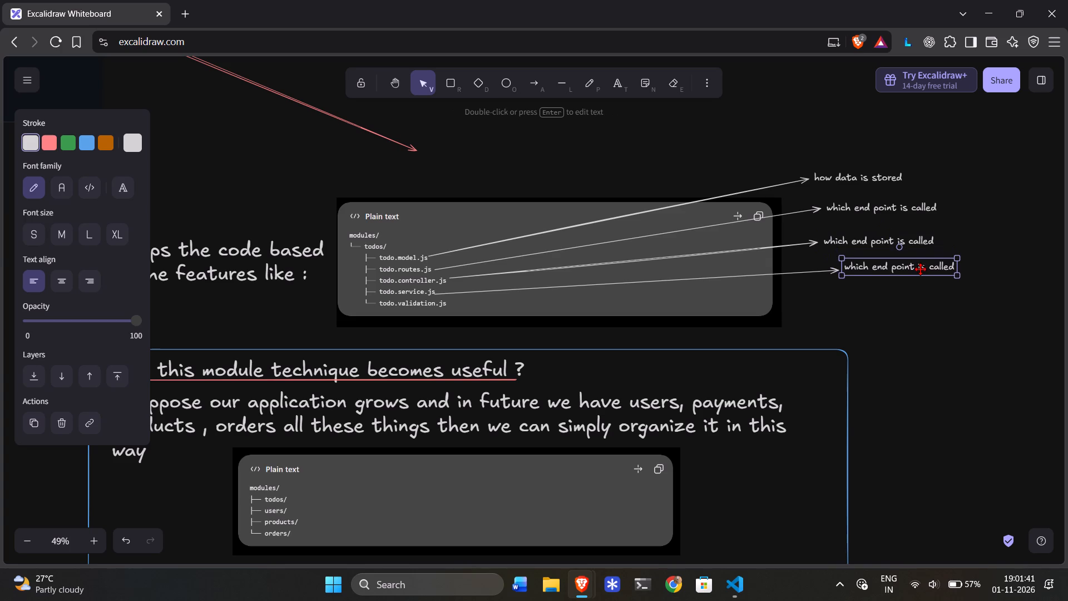
pyautogui.keyDown('alt'); pyautogui.moveTo(920, 269); pyautogui.dragTo(923, 272); pyautogui.keyUp('alt')
# Draw a nearly horizontal arrow from todo.validation.js beyond the image and place a copy of the "which end point is called" note at its head.
pyautogui.press('a')
pyautogui.moveTo(444, 305); pyautogui.dragTo(838, 310)
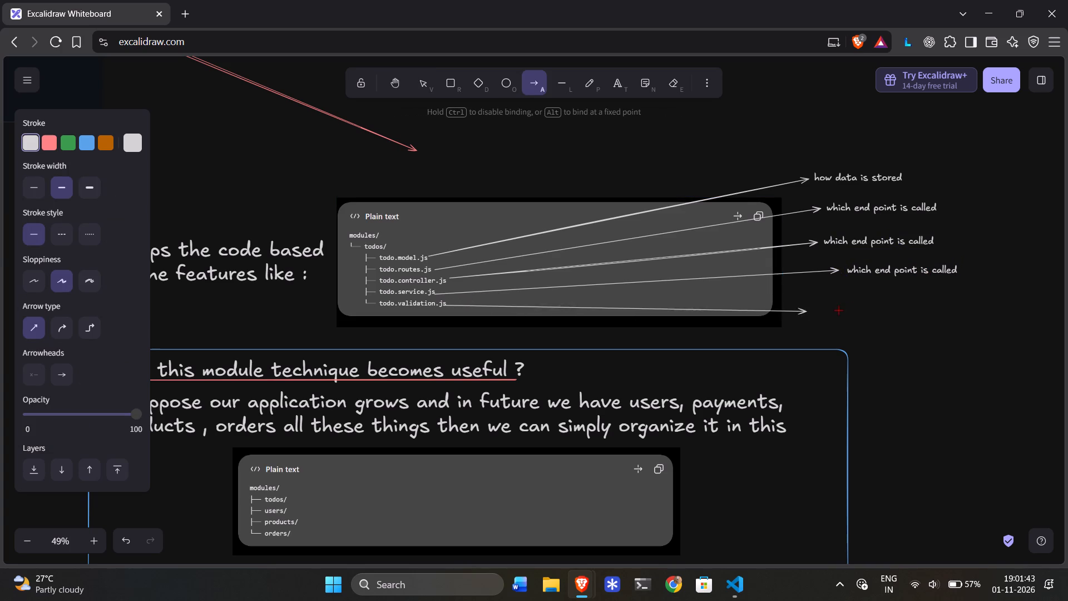
pyautogui.moveTo(838, 310); pyautogui.dragTo(840, 306)
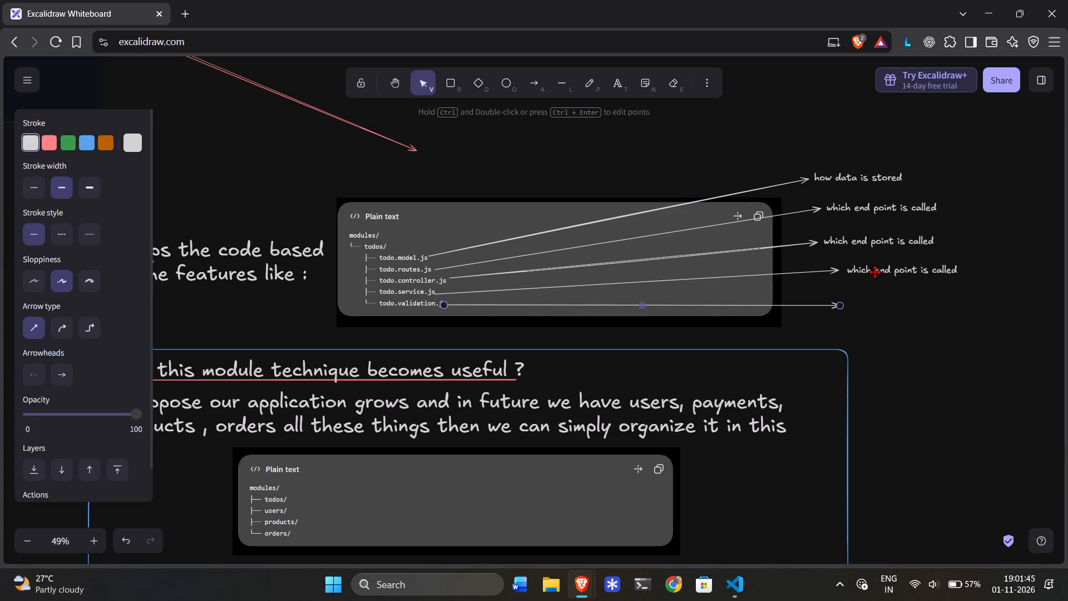
pyautogui.keyDown('alt'); pyautogui.moveTo(875, 270); pyautogui.dragTo(874, 303); pyautogui.keyUp('alt')
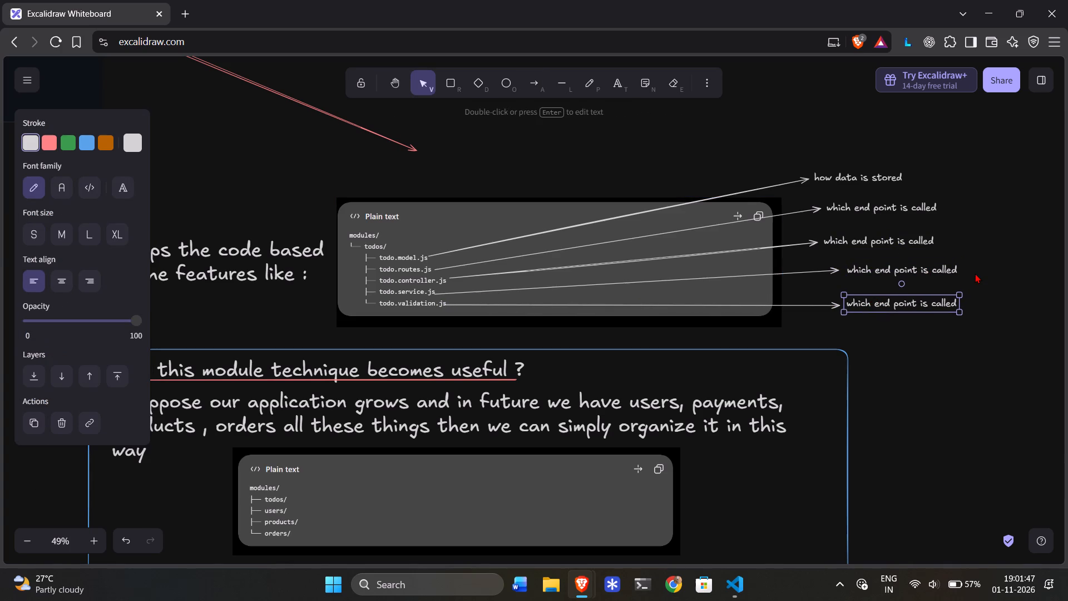
pyautogui.click(975, 273)
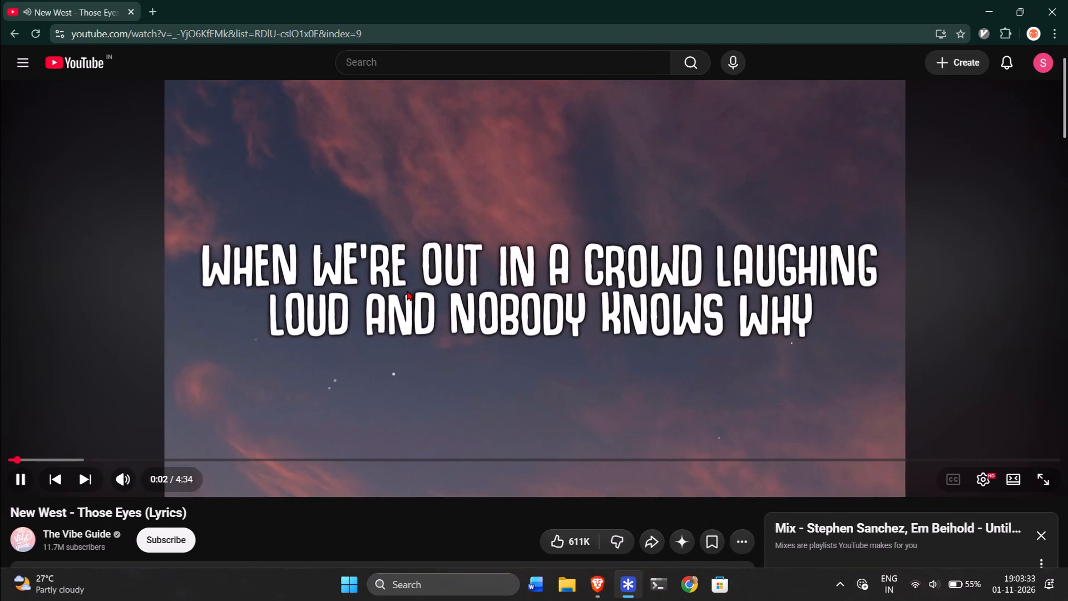
pyautogui.hscroll(-3, 404, 288)
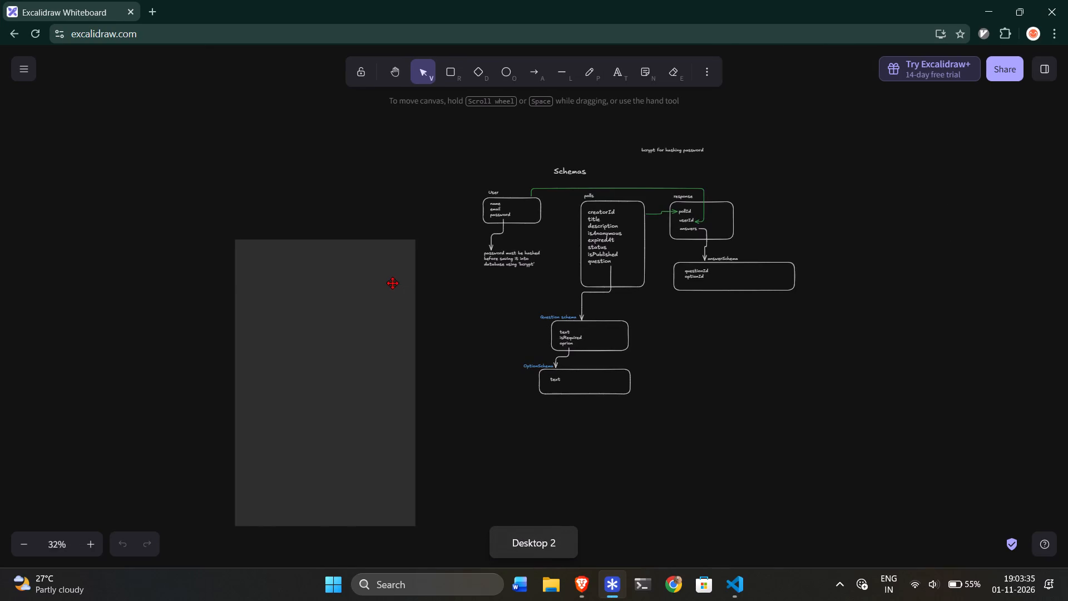
# Delete the large grey rectangle, the whole Schemas diagram and the "bcrypt for hashing password" note from the whiteboard.
pyautogui.click(356, 283)
pyautogui.press('Delete')
pyautogui.moveTo(435, 150); pyautogui.dragTo(633, 370)
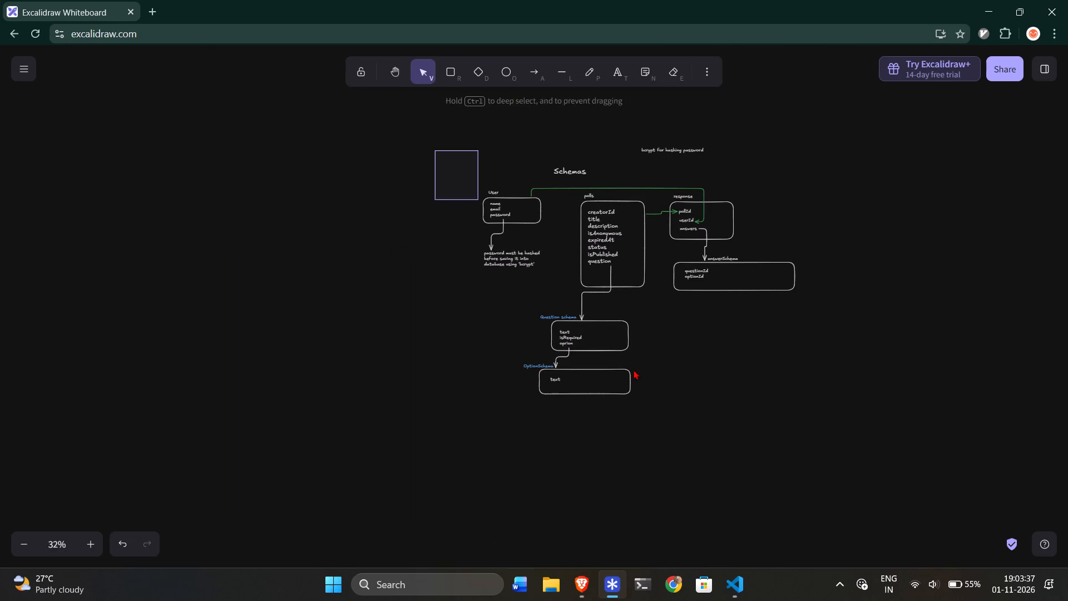
pyautogui.moveTo(633, 370); pyautogui.dragTo(867, 465)
pyautogui.press('Delete')
pyautogui.moveTo(756, 188); pyautogui.dragTo(621, 88)
pyautogui.press('Delete')
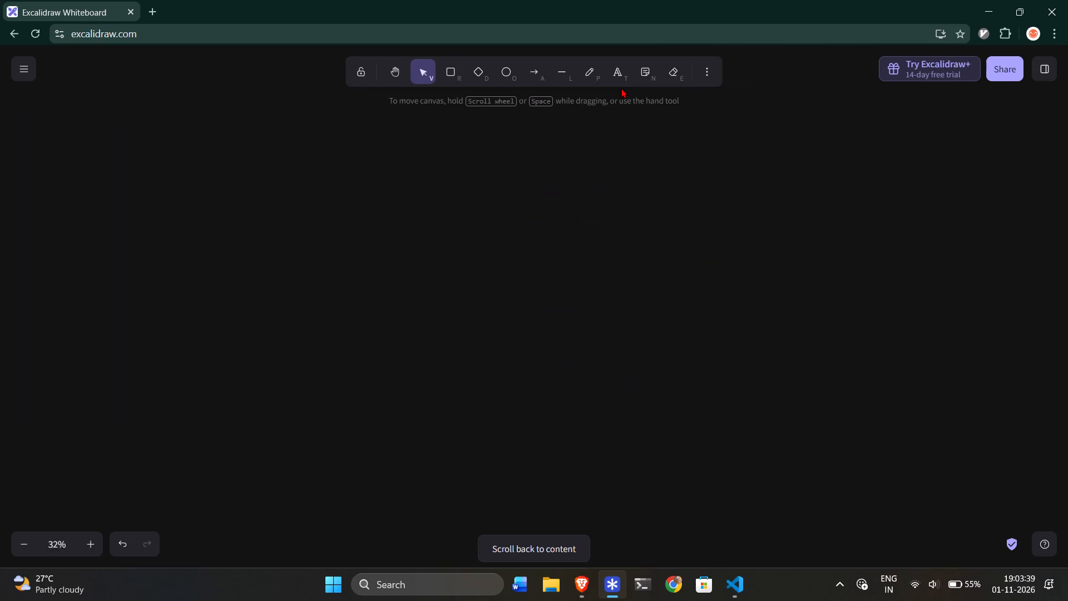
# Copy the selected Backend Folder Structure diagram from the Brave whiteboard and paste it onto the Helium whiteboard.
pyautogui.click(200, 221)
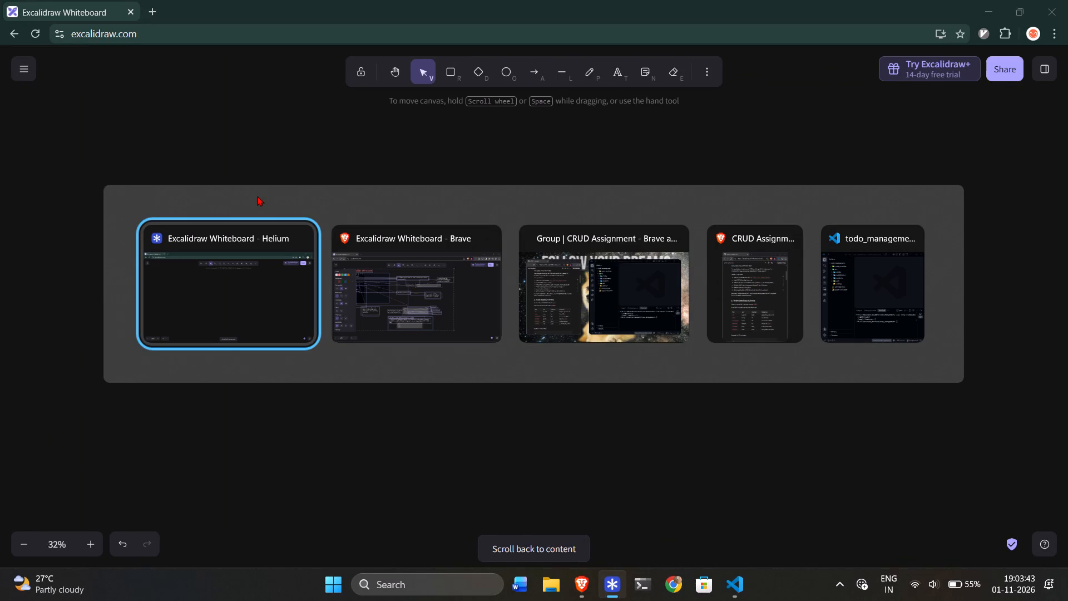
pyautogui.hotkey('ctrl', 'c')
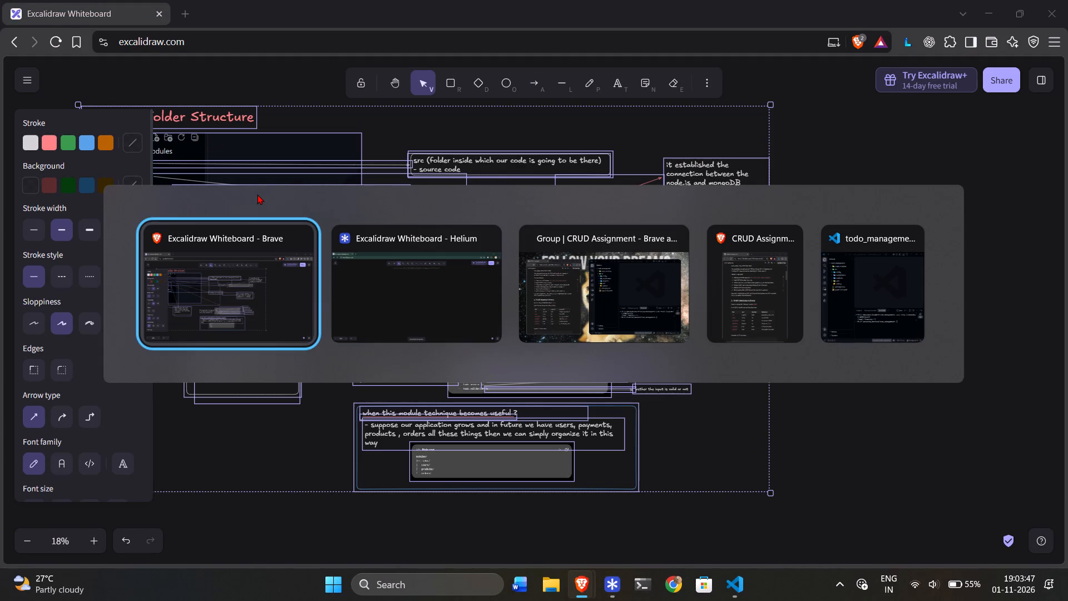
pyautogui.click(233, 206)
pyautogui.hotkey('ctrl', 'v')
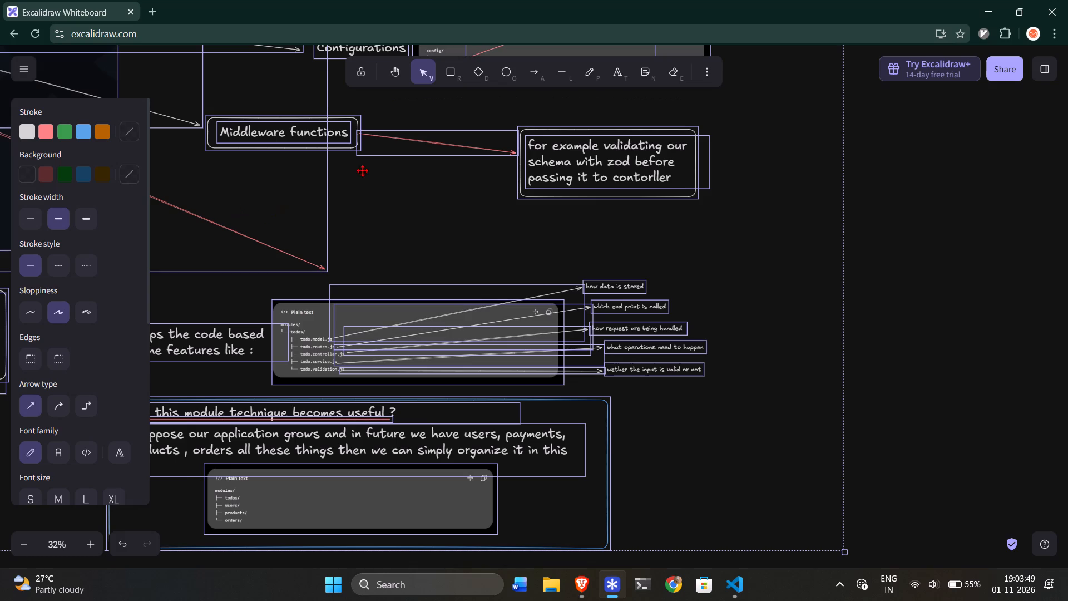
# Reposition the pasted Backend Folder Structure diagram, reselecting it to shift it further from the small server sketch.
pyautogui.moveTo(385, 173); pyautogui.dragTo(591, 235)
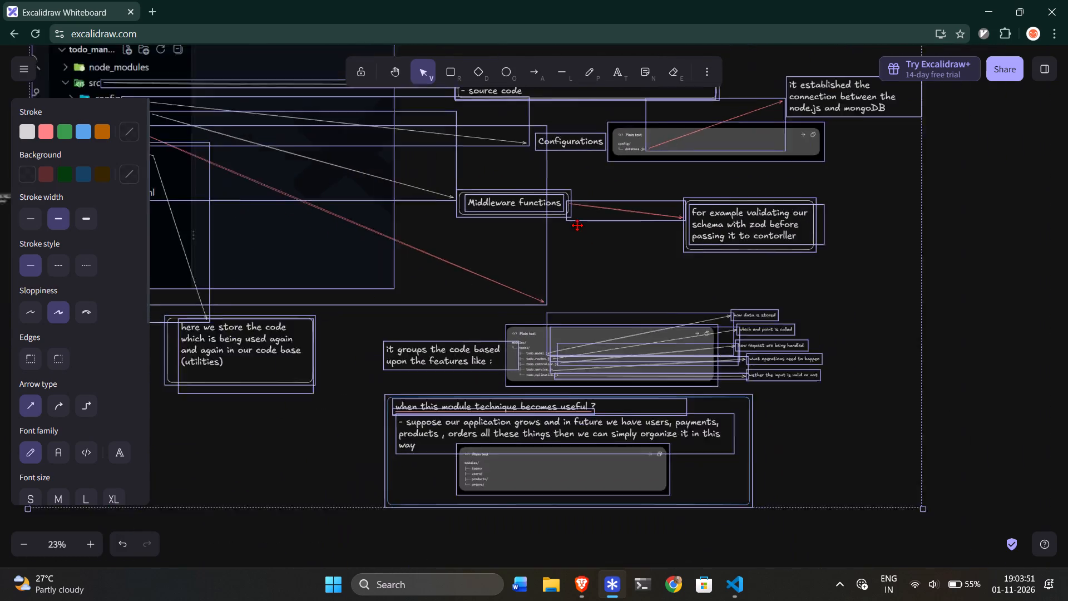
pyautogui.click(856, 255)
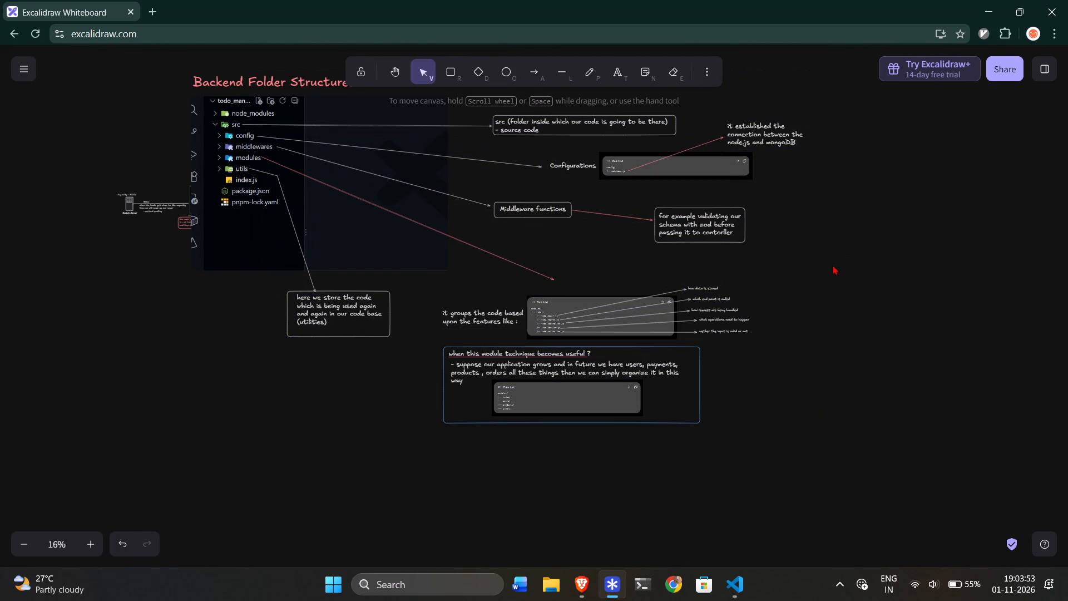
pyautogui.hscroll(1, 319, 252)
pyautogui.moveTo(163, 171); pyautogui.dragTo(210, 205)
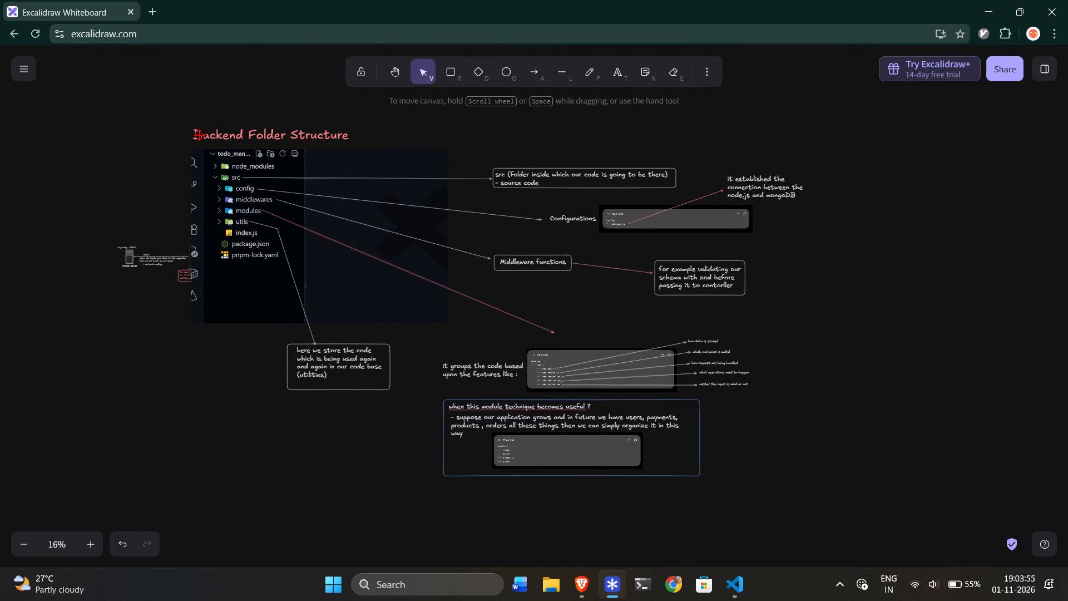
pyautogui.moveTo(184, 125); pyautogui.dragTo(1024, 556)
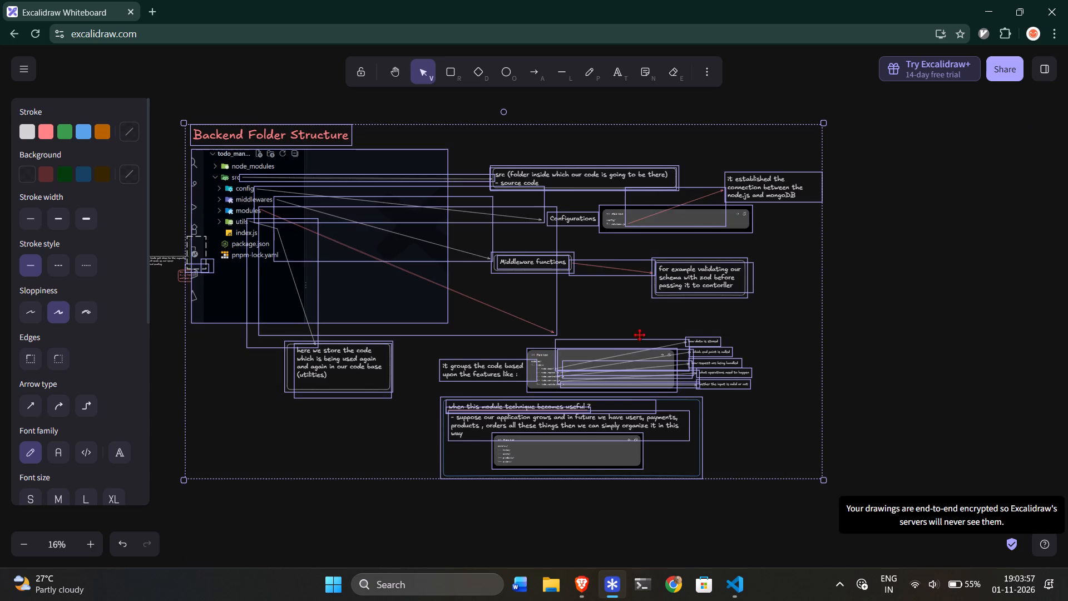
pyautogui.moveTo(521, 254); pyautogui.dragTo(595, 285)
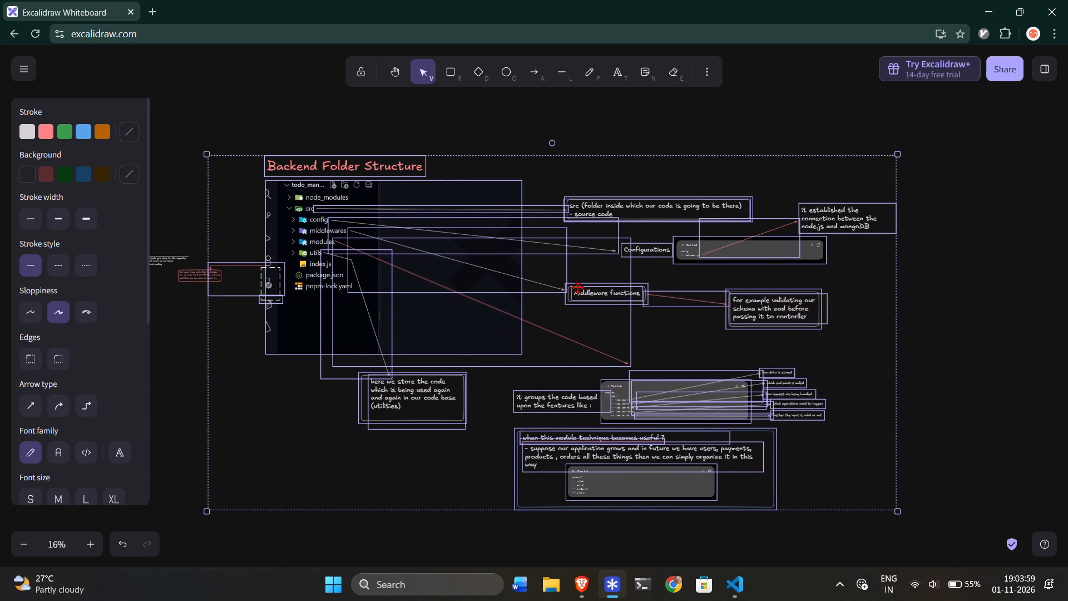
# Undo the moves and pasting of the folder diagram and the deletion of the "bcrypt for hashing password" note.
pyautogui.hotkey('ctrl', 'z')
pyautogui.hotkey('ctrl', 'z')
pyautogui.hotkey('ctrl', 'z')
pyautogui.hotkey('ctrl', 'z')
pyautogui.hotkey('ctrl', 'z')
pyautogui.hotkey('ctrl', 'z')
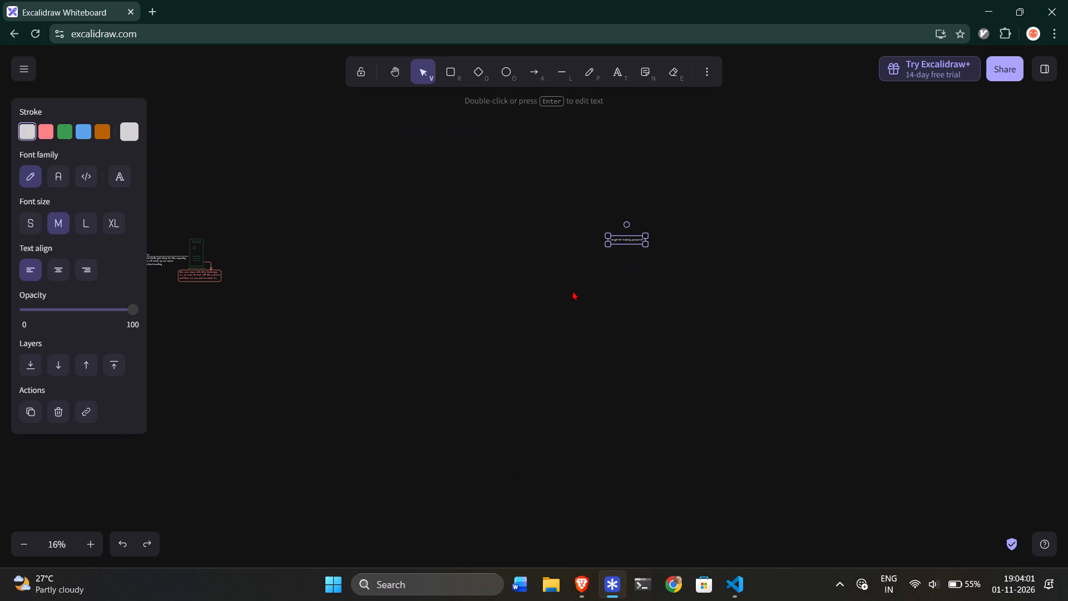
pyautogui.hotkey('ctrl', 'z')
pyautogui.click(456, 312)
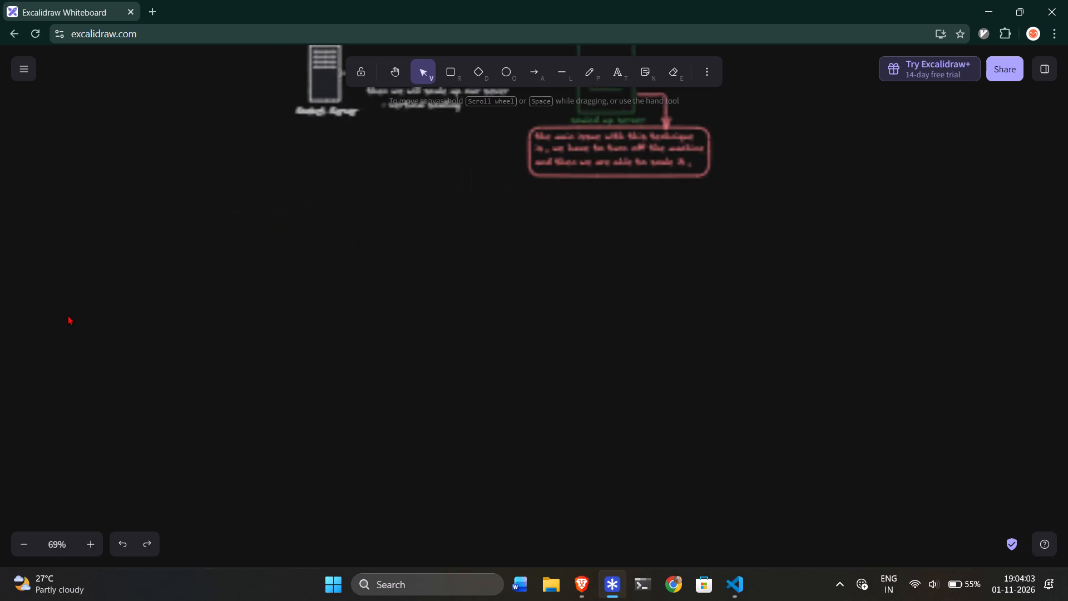
# Delete the "bcrypt for hashing password" note from the whiteboard.
pyautogui.scroll(3, 67, 315)
pyautogui.hscroll(-1, 67, 315)
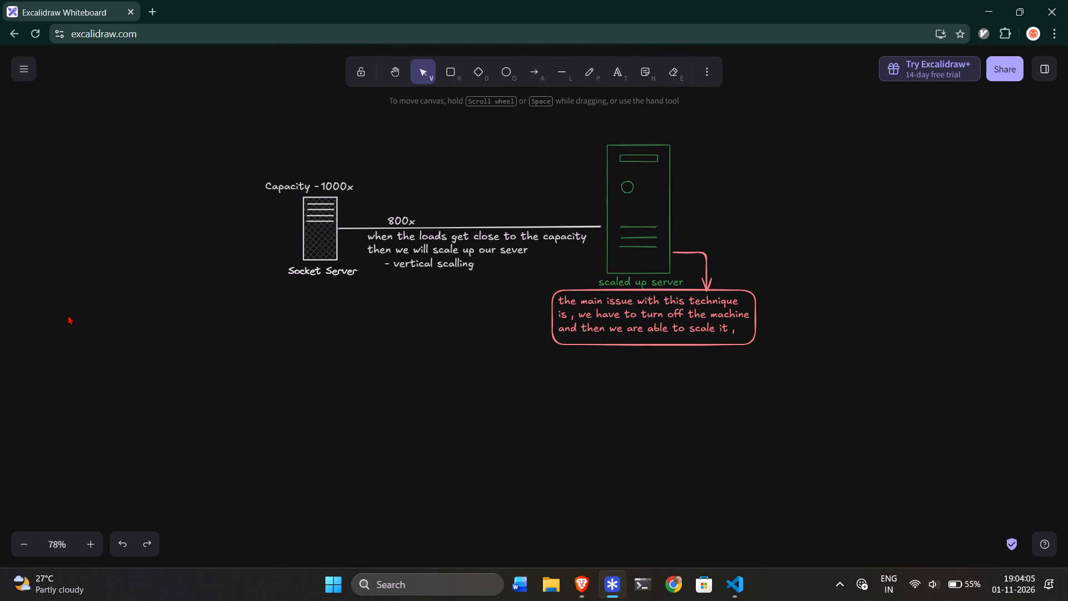
pyautogui.hscroll(-2, 67, 315)
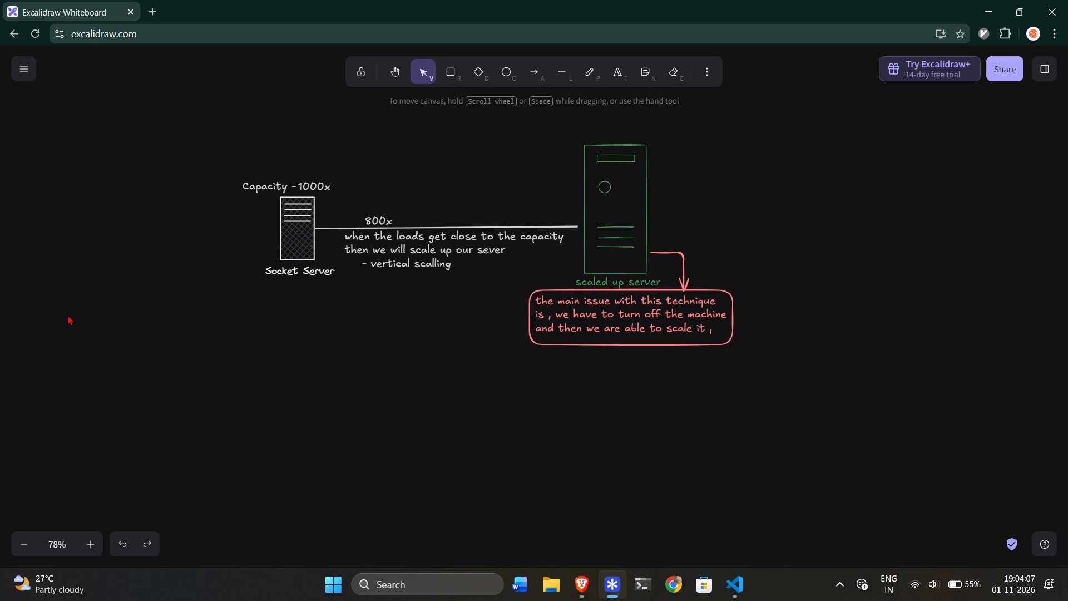
pyautogui.hscroll(-3, 67, 315)
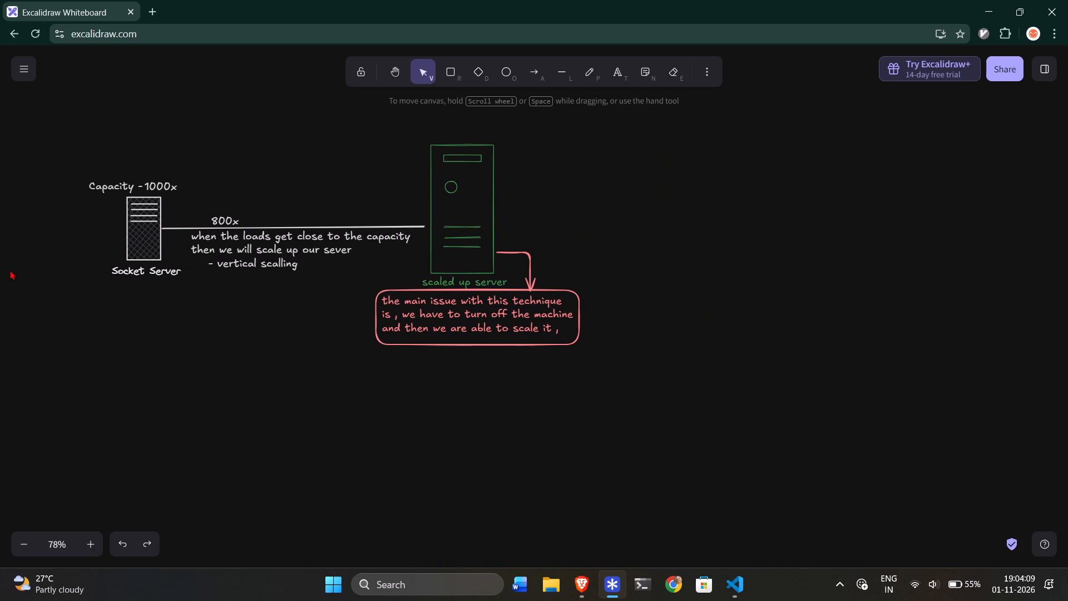
pyautogui.hscroll(-7, 245, 282)
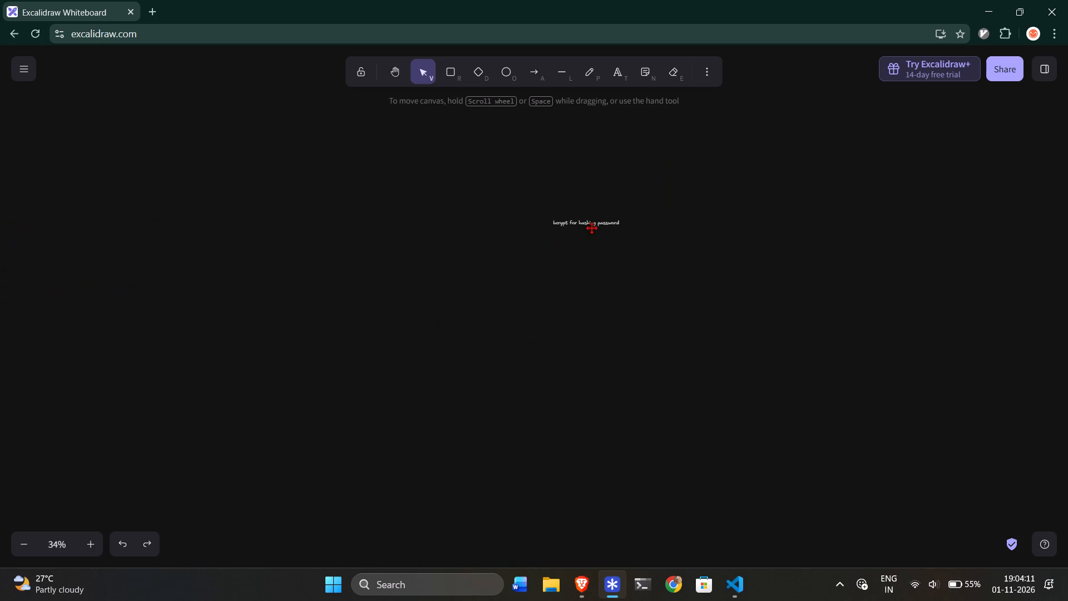
pyautogui.click(605, 210)
pyautogui.click(593, 223)
pyautogui.press('Delete')
pyautogui.click(551, 246)
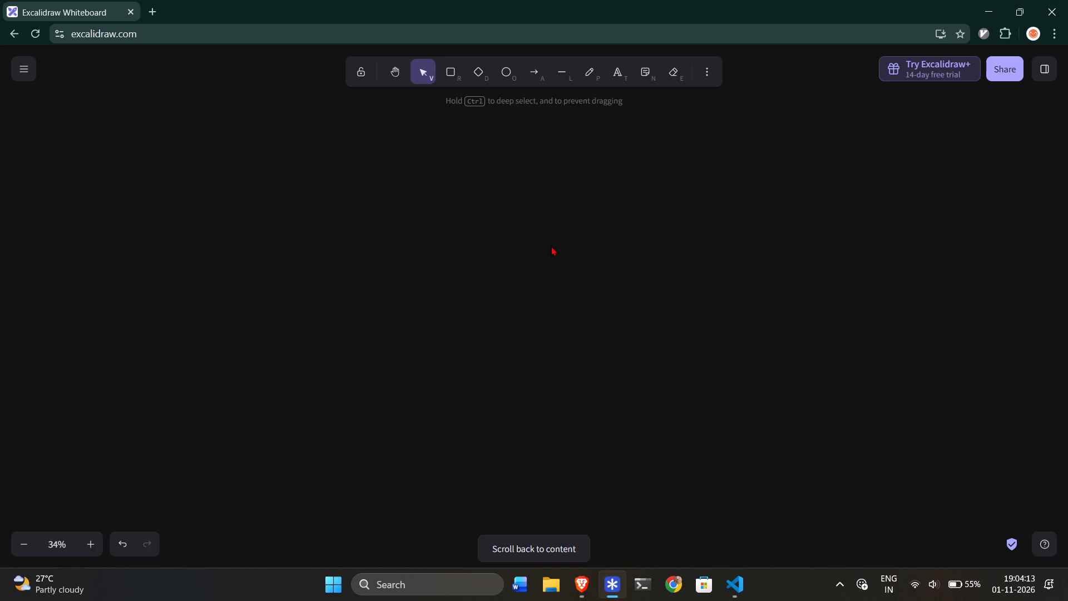
# Paste the copied Backend Folder Structure diagram onto the whiteboard and place it beside the small server scaling sketch.
pyautogui.hotkey('ctrl', 'v')
pyautogui.moveTo(516, 236); pyautogui.dragTo(827, 301)
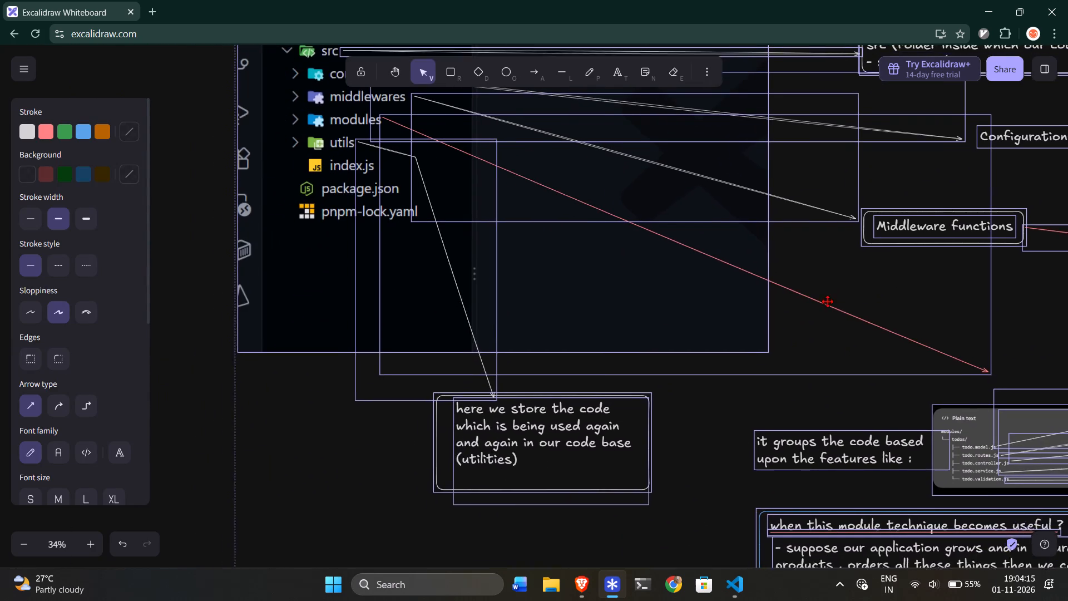
pyautogui.moveTo(827, 301); pyautogui.dragTo(808, 303)
pyautogui.hscroll(-2, 755, 272)
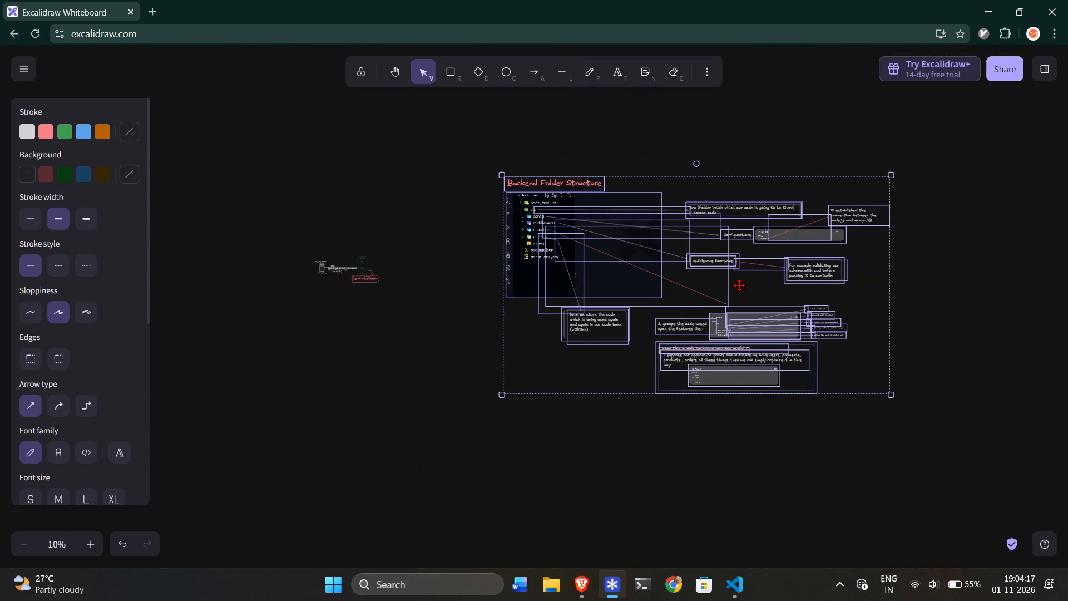
pyautogui.hscroll(-1, 739, 285)
pyautogui.click(370, 302)
# Delete the entire small server scaling sketch beside the Backend Folder Structure diagram.
pyautogui.hscroll(-2, 461, 297)
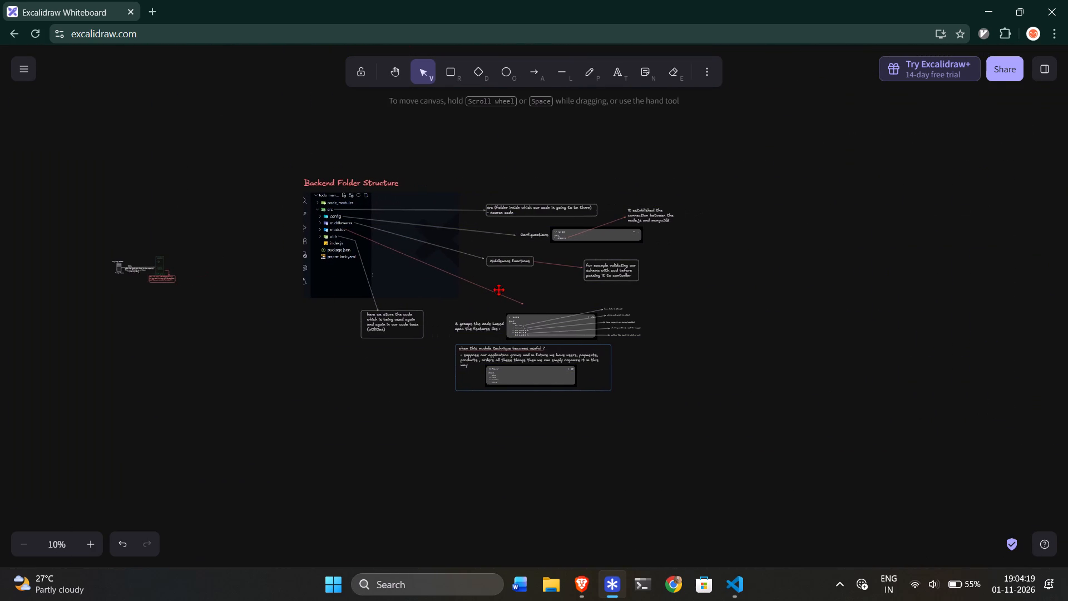
pyautogui.click(90, 272)
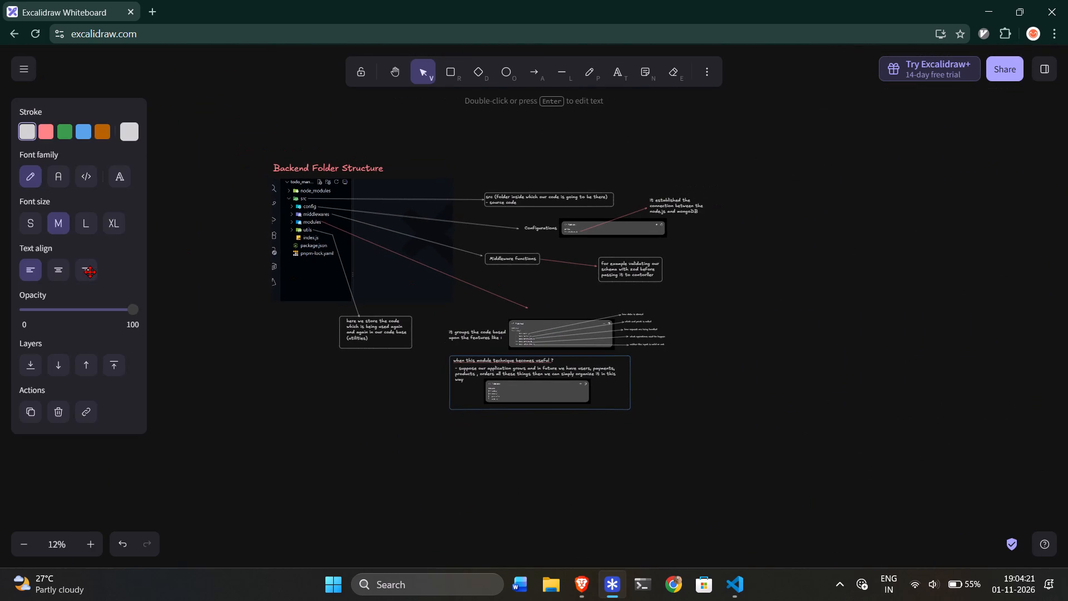
pyautogui.click(183, 323)
pyautogui.moveTo(176, 321); pyautogui.dragTo(69, 224)
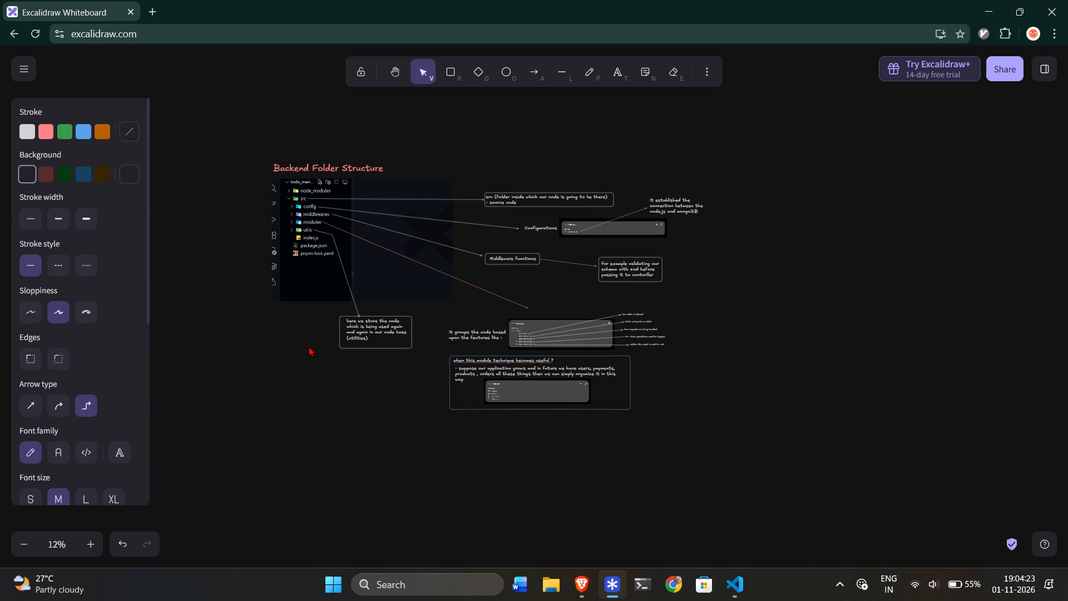
pyautogui.hscroll(2, 313, 342)
pyautogui.click(357, 338)
pyautogui.moveTo(354, 321); pyautogui.dragTo(156, 193)
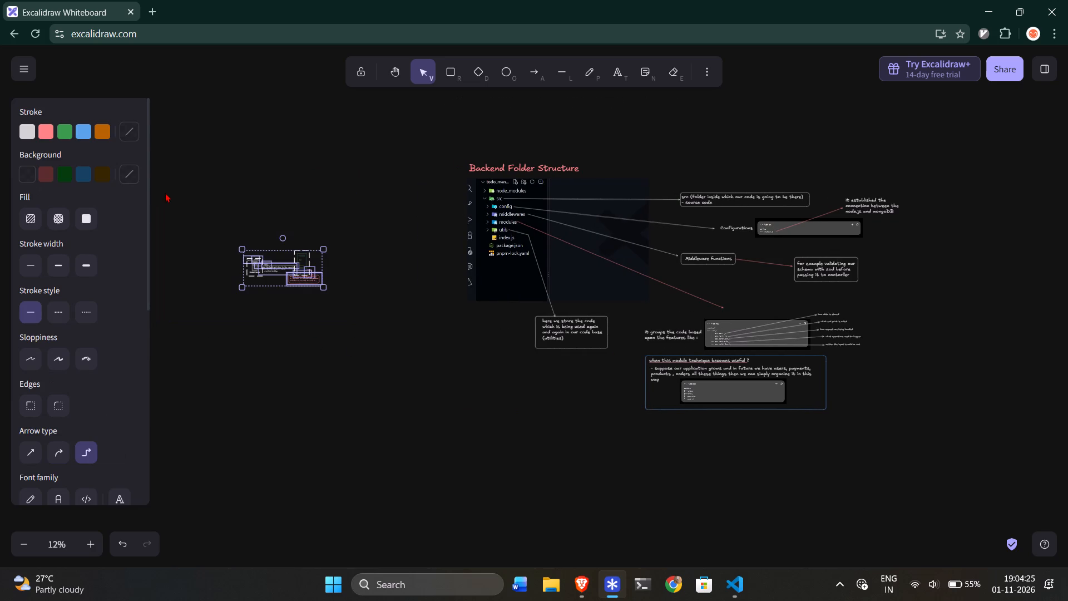
pyautogui.press('Delete')
pyautogui.click(422, 262)
pyautogui.moveTo(436, 136); pyautogui.dragTo(1067, 600)
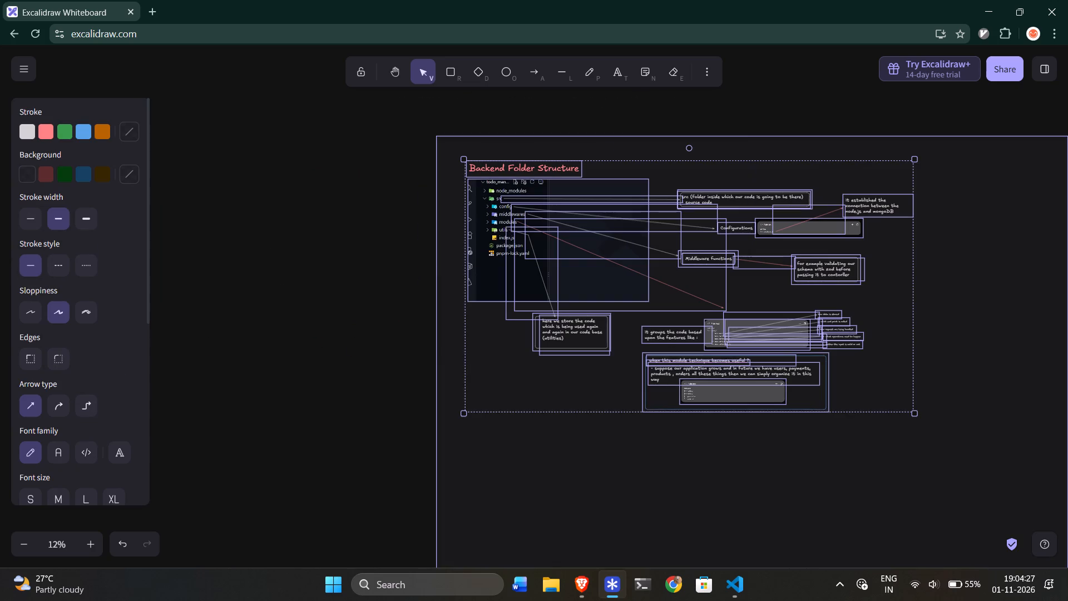
pyautogui.moveTo(1067, 600); pyautogui.dragTo(1067, 599)
pyautogui.moveTo(815, 365); pyautogui.dragTo(623, 292)
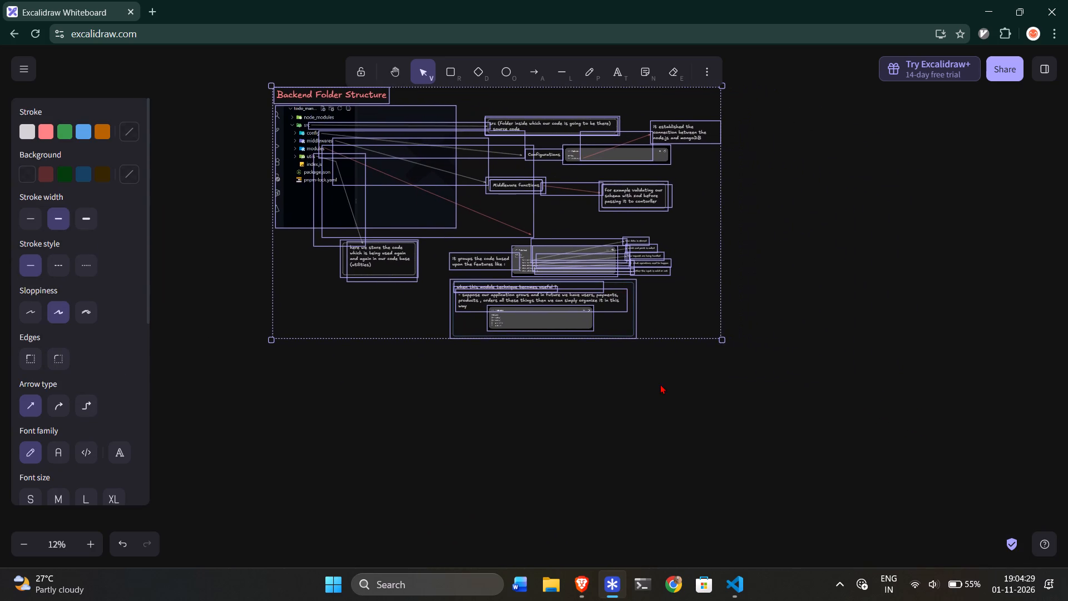
pyautogui.click(660, 388)
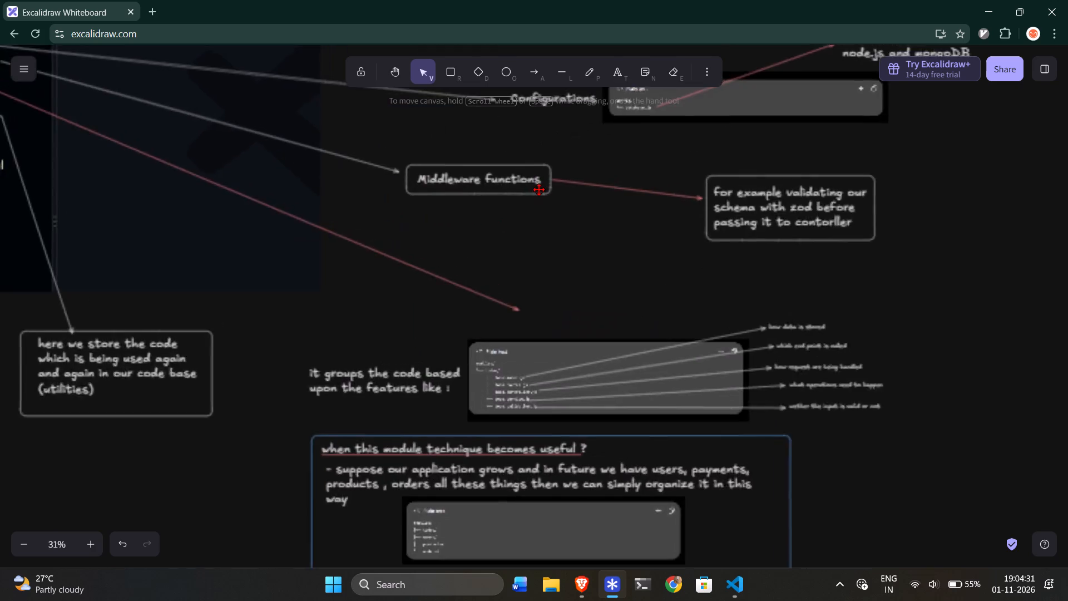
pyautogui.scroll(1, 537, 189)
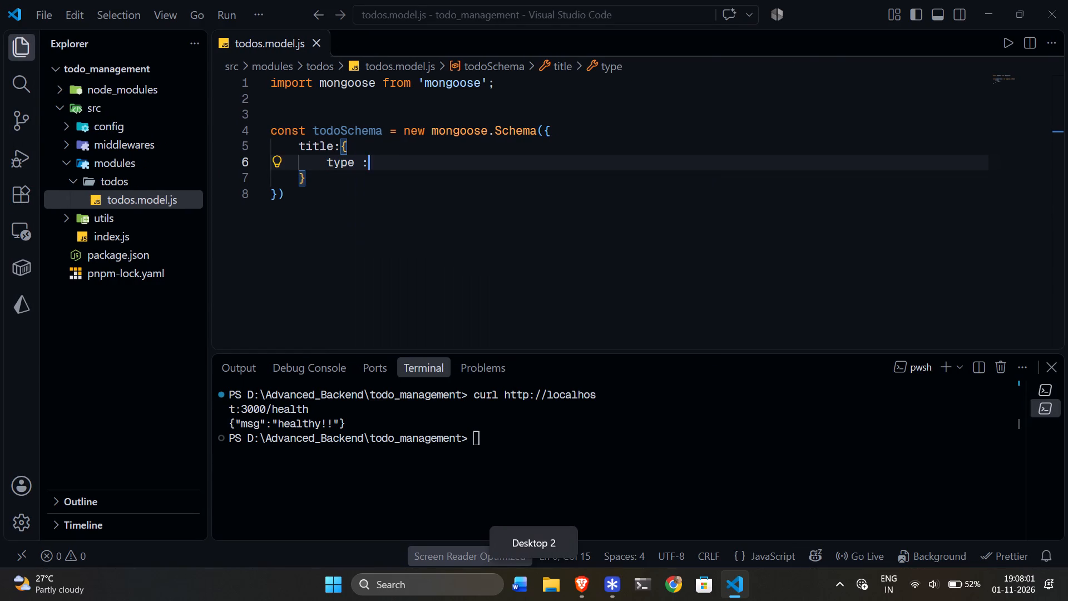
pyautogui.press('BackSpace')
pyautogui.press('BackSpace')
pyautogui.write('ring,')
pyautogui.press('Return')
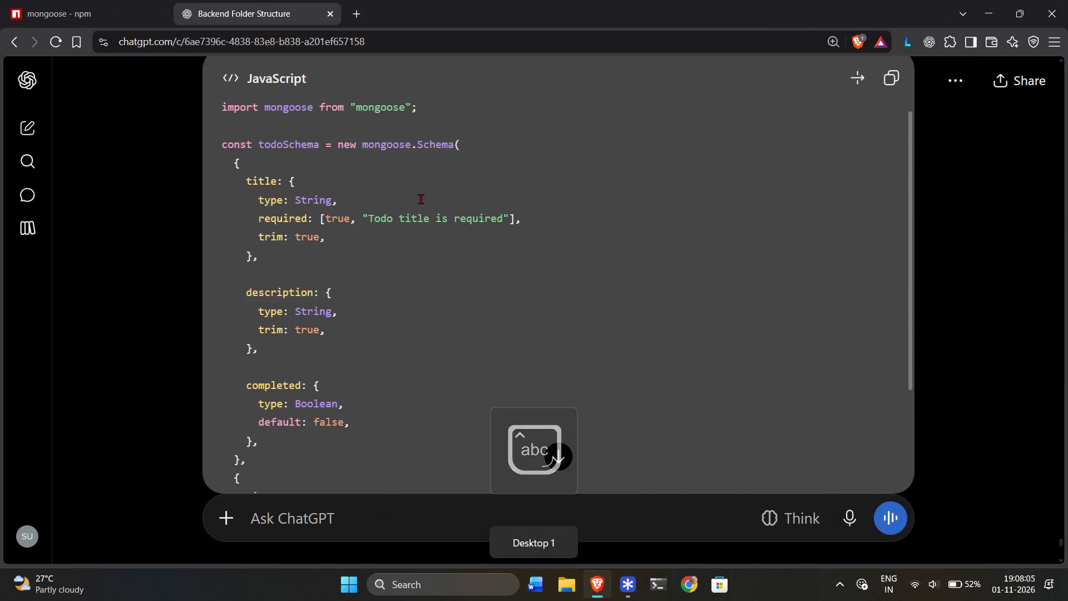
# Make the title field required with the array [true,"todo is required"].
pyautogui.write('requi')
pyautogui.press('Tab')
pyautogui.write('d : true')
pyautogui.press('BackSpace')
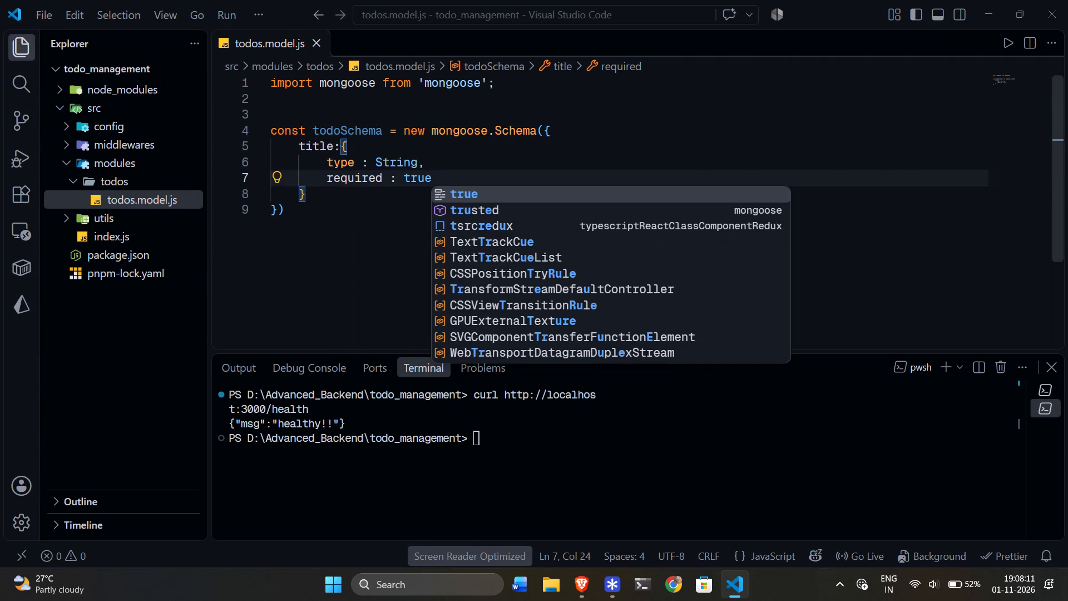
pyautogui.press('BackSpace')
pyautogui.press('BackSpace')
pyautogui.press('BackSpace')
pyautogui.press('[')
pyautogui.write('true,')
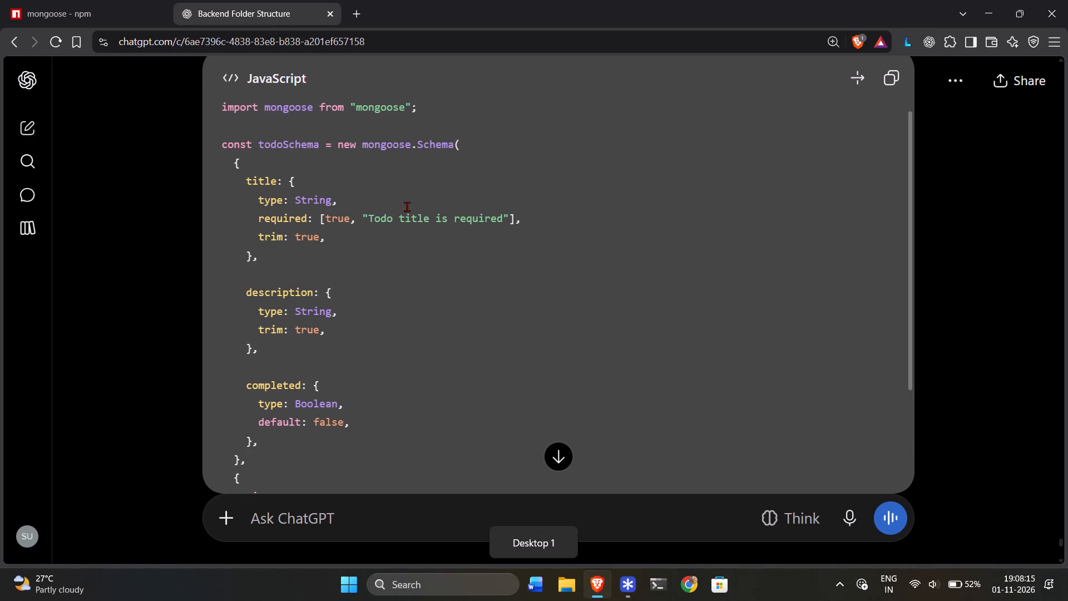
pyautogui.write('"todo is required')
pyautogui.press('Right')
pyautogui.press('Right')
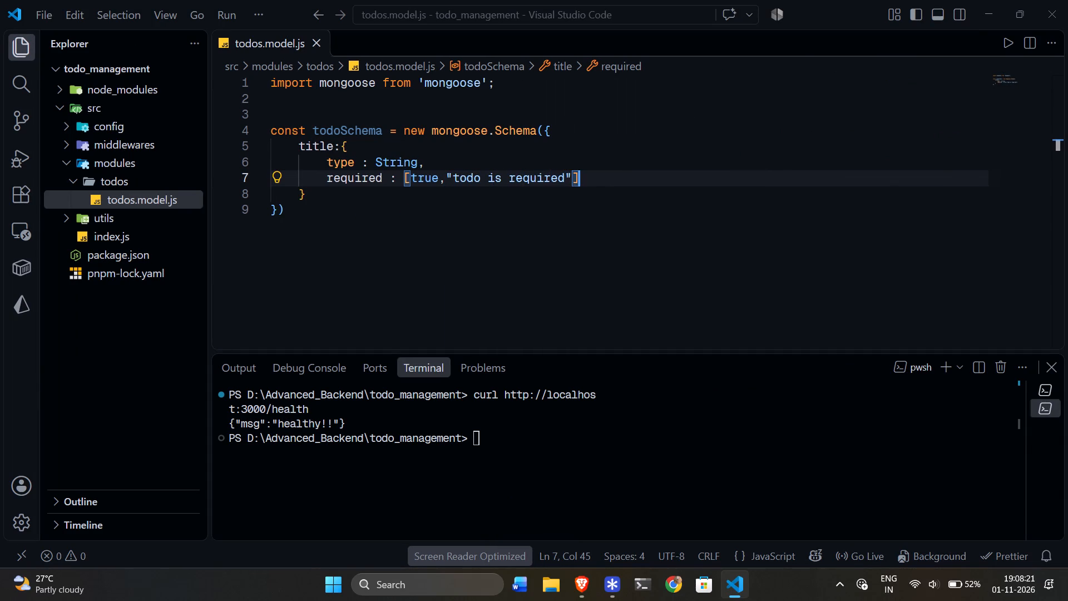
pyautogui.press(',')
pyautogui.press('Return')
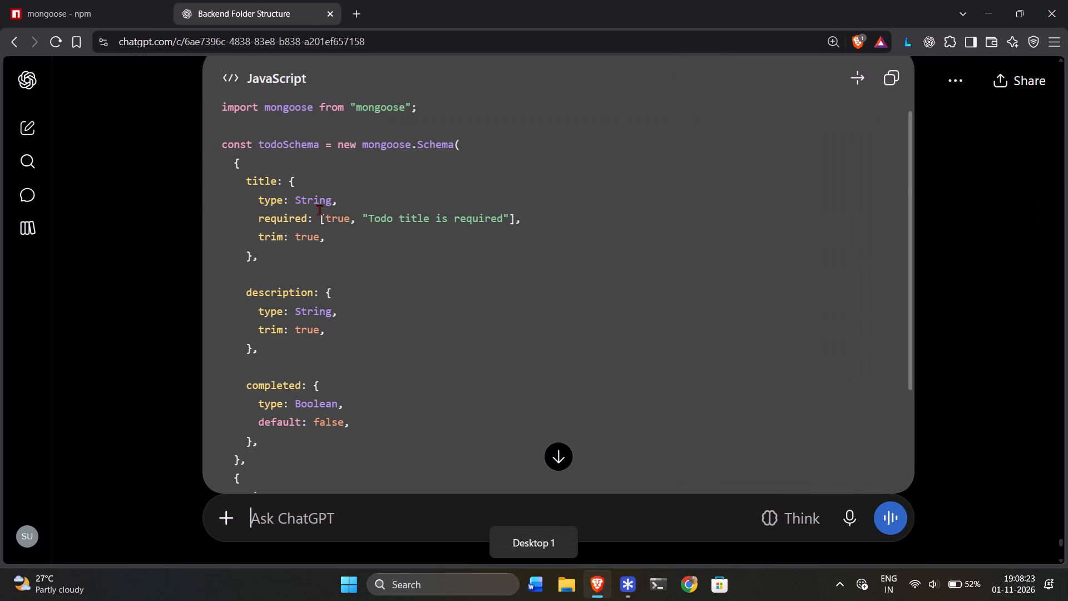
# Add trim: true to the title field and put a comma after the field's closing brace.
pyautogui.write('tru')
pyautogui.press('BackSpace')
pyautogui.write('im: true')
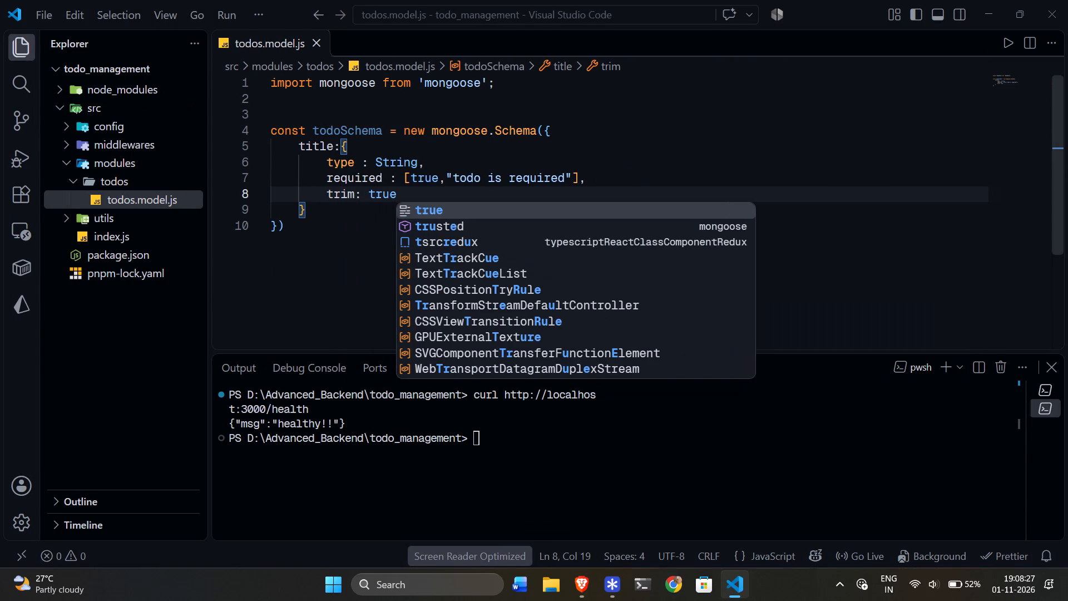
pyautogui.press('Left')
pyautogui.press('Right')
pyautogui.press('space')
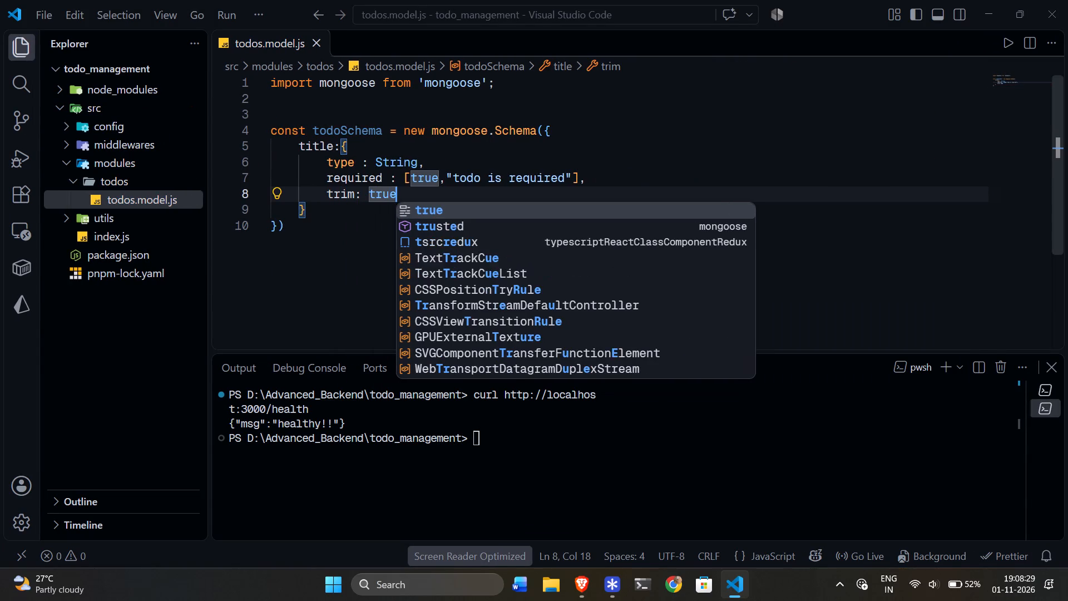
pyautogui.press('Down')
pyautogui.press(',')
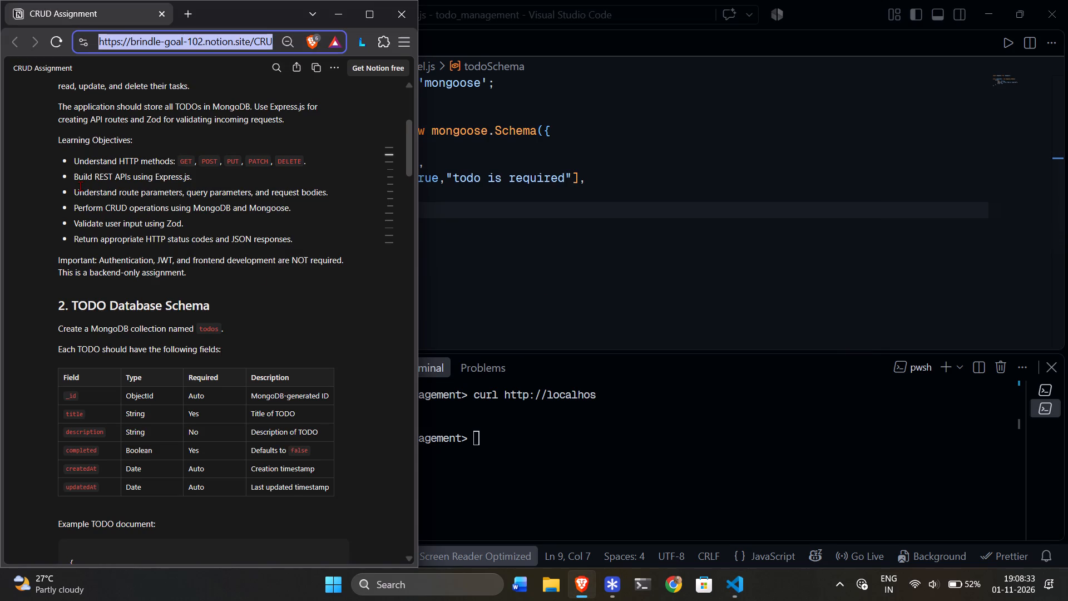
# Arrange the CRUD Assignment's TODO Database Schema section in Brave side by side with Visual Studio Code, and hide the editor's Explorer sidebar.
pyautogui.scroll(-1, 80, 186)
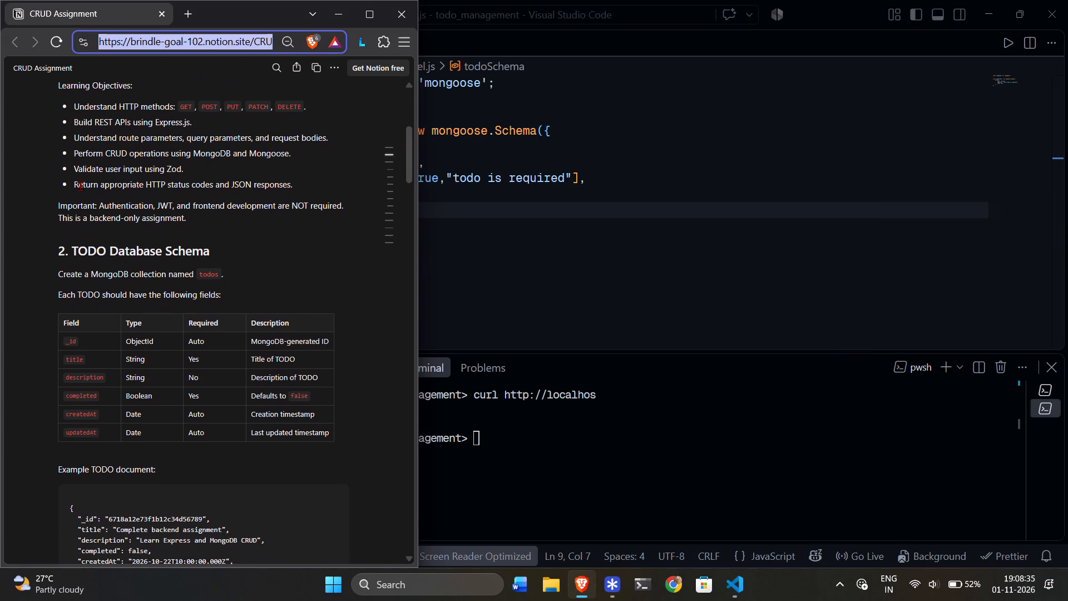
pyautogui.scroll(-1, 148, 381)
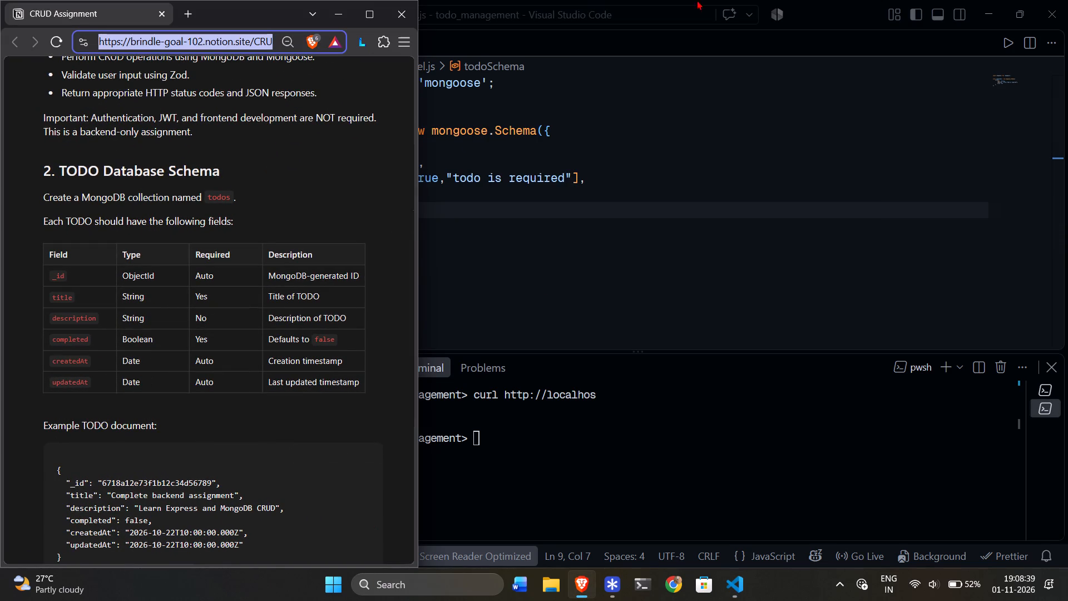
pyautogui.moveTo(805, 0); pyautogui.dragTo(490, 52)
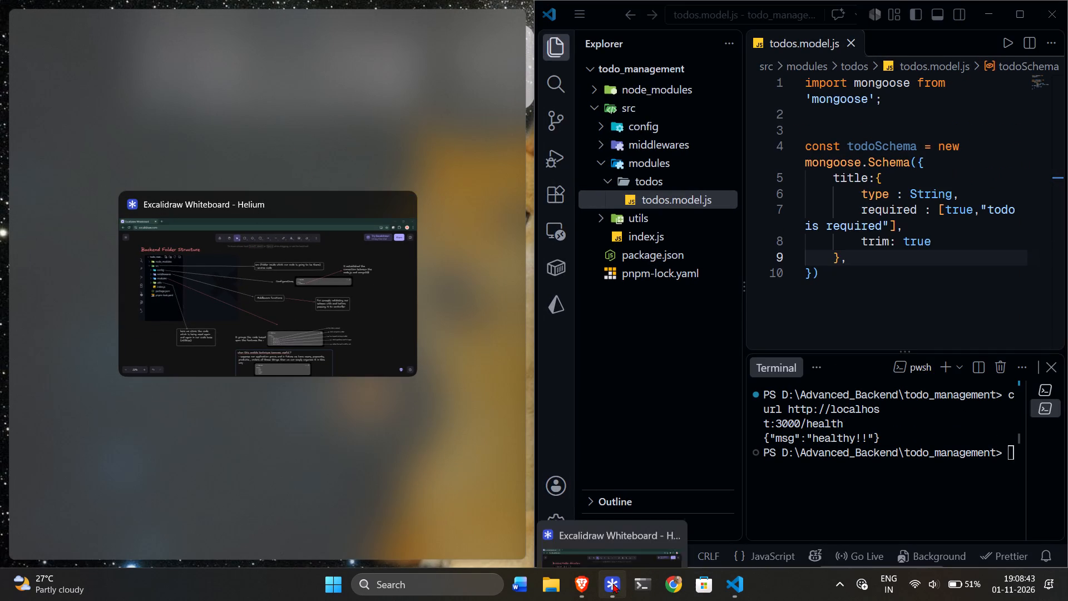
pyautogui.click(329, 319)
pyautogui.click(443, 16)
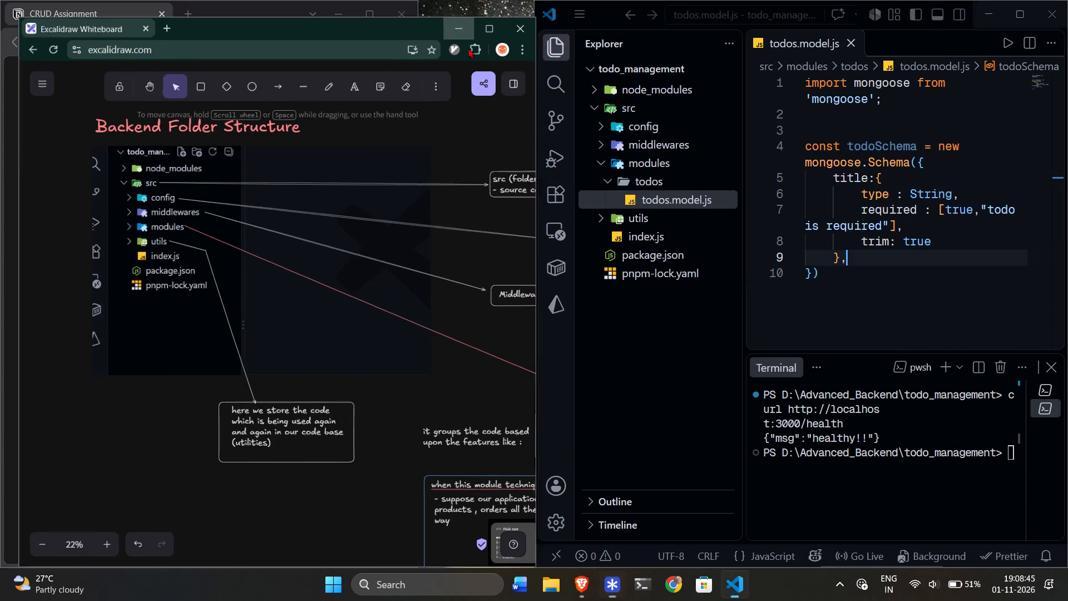
pyautogui.moveTo(251, 13); pyautogui.dragTo(482, 68)
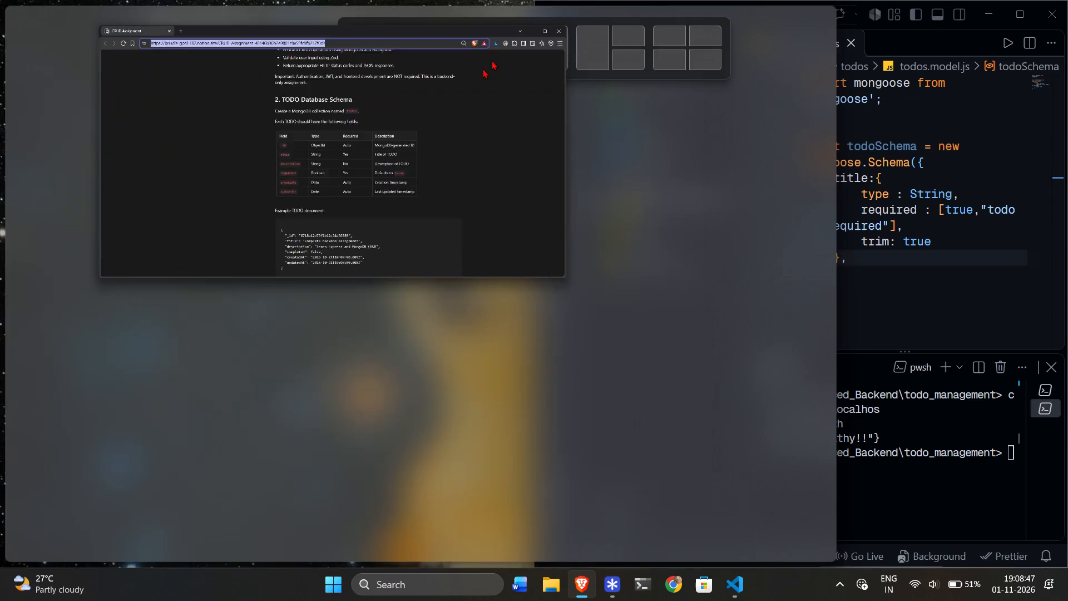
pyautogui.moveTo(482, 68); pyautogui.dragTo(456, 55)
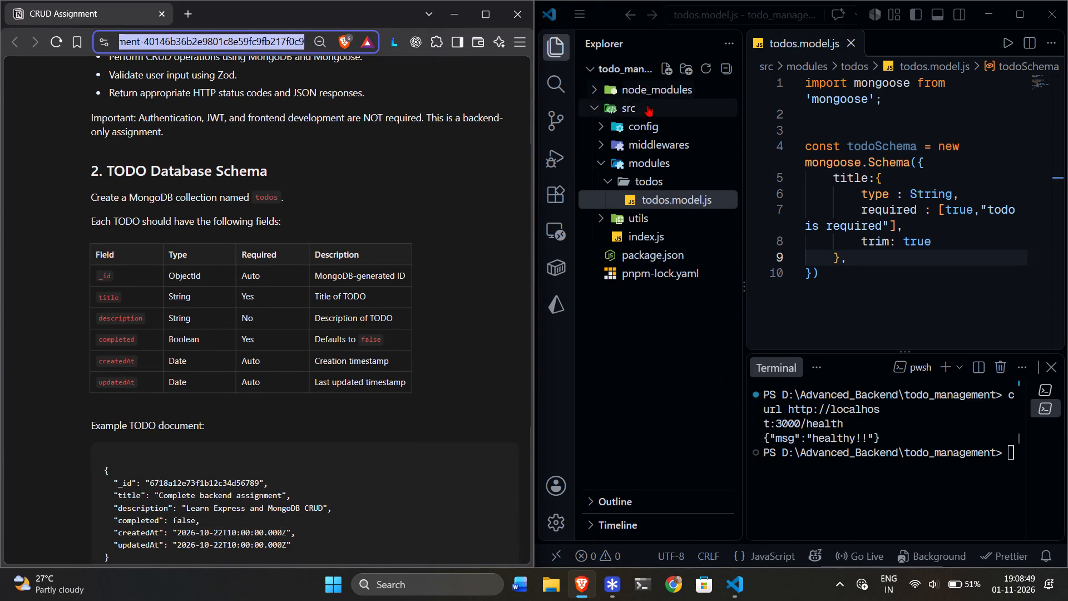
pyautogui.click(550, 53)
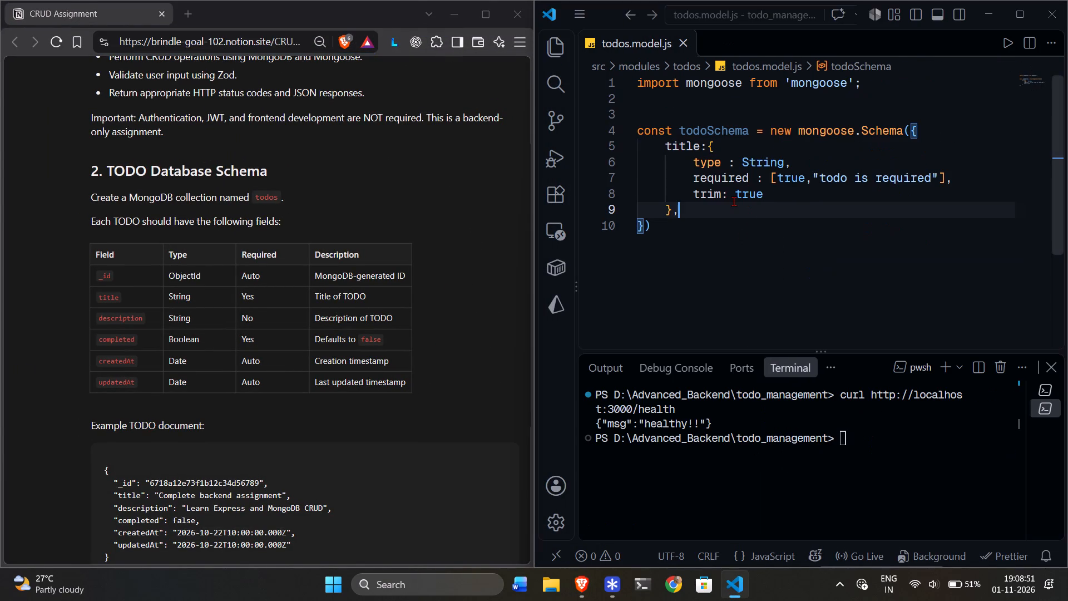
# Add a description field with type String below the title field in todoSchema.
pyautogui.press('Return')
pyautogui.write('descript')
pyautogui.press('BackSpace')
pyautogui.press('BackSpace')
pyautogui.press('BackSpace')
pyautogui.press('BackSpace')
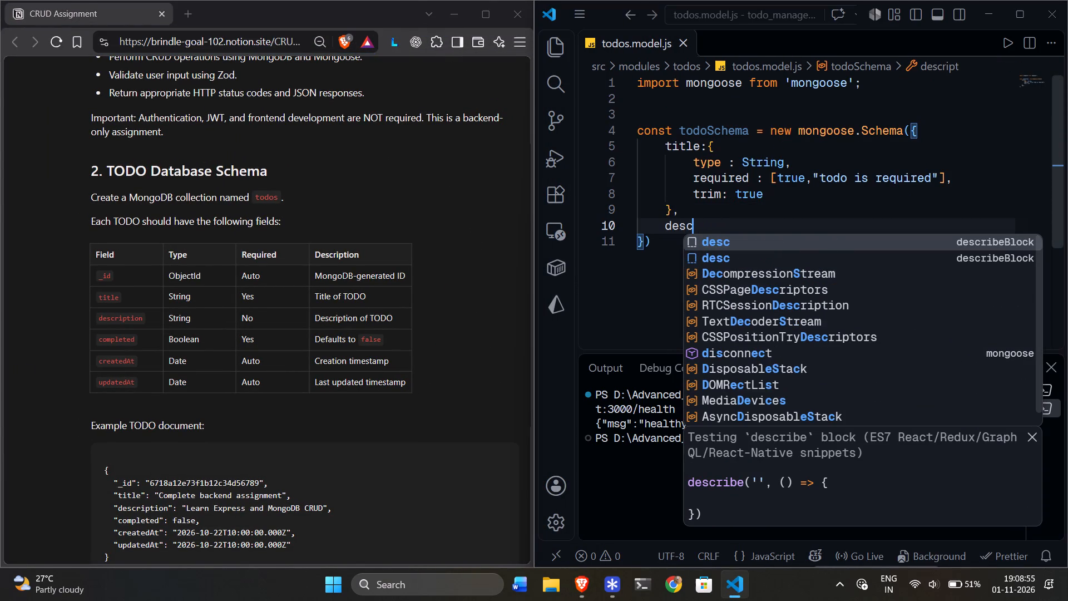
pyautogui.write('ription:{')
pyautogui.press('Return')
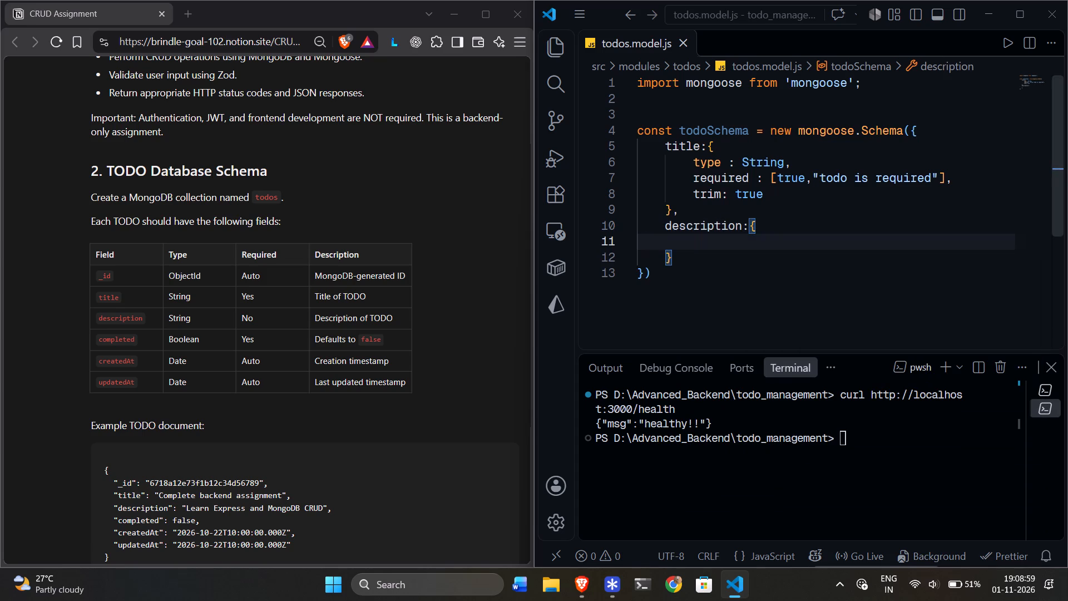
pyautogui.write('tyoe')
pyautogui.press('BackSpace')
pyautogui.press('BackSpace')
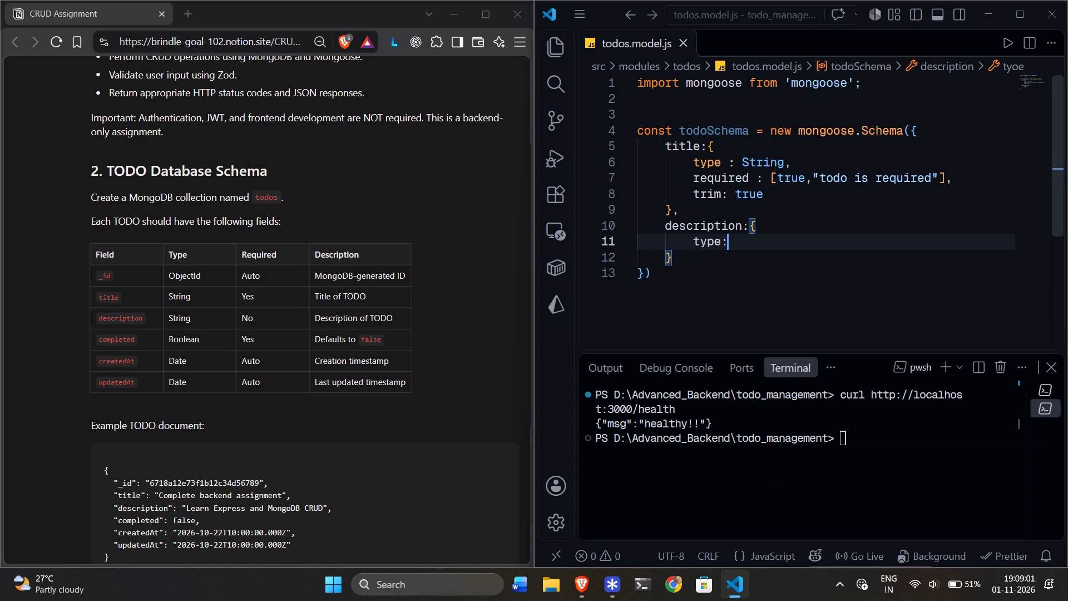
pyautogui.press('Tab')
pyautogui.press(',')
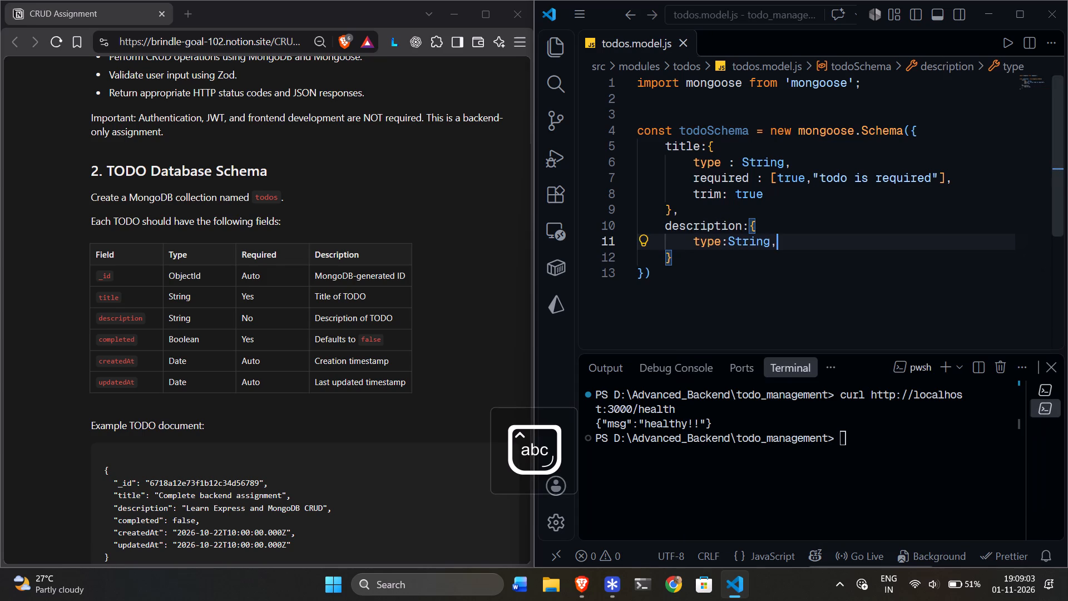
pyautogui.press('Return')
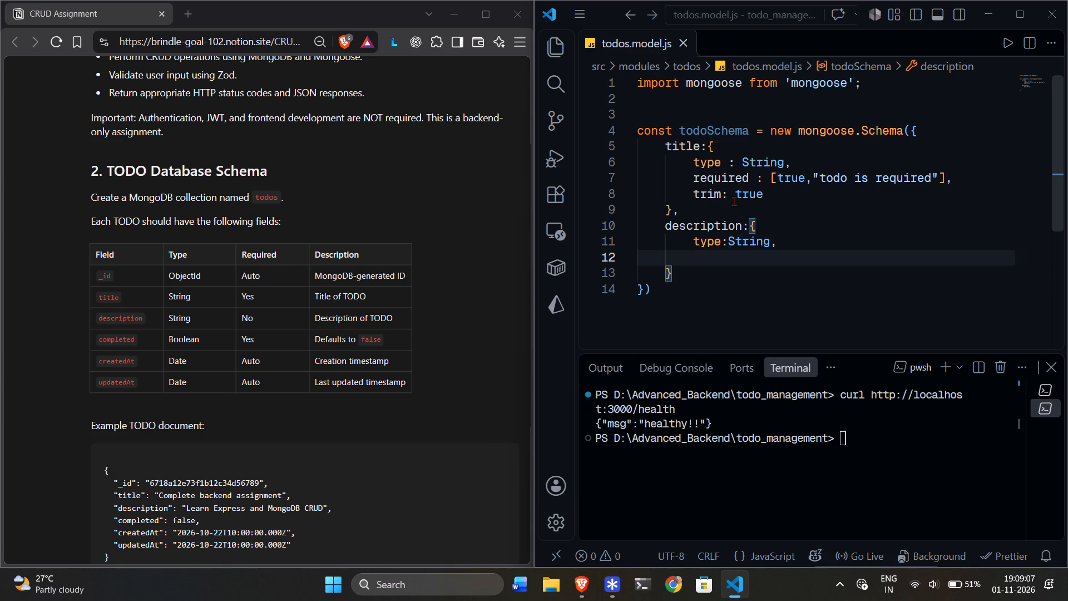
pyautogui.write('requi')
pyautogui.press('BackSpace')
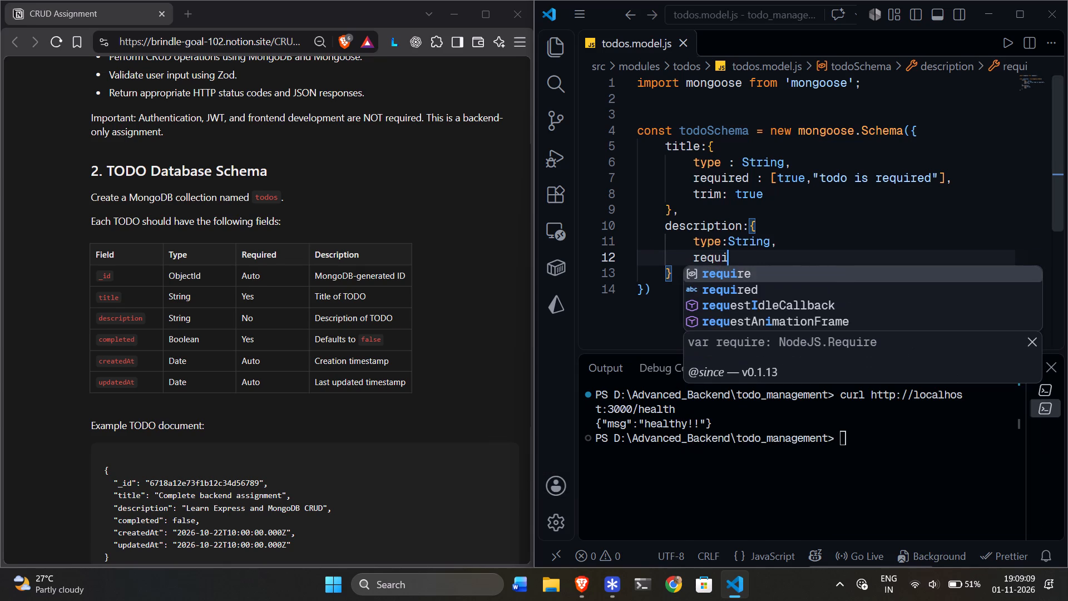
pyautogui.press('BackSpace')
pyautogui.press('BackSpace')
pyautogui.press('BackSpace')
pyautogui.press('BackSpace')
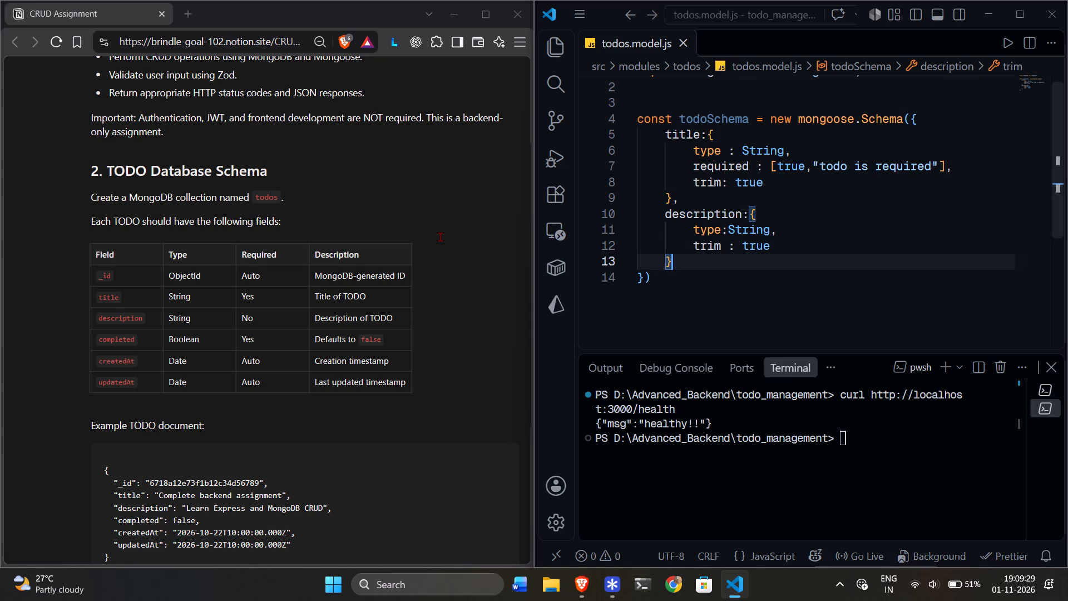
pyautogui.press(',')
# Add a completed field with type Boolean below the description field in todoSchema, ending the type line with a comma.
pyautogui.press('Return')
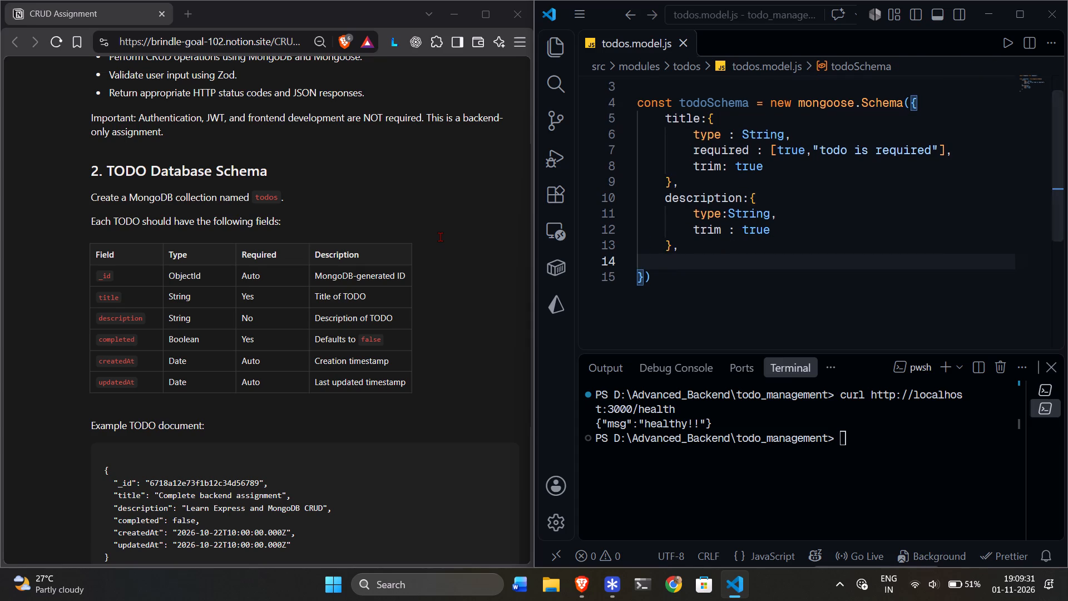
pyautogui.write('co')
pyautogui.write('mple')
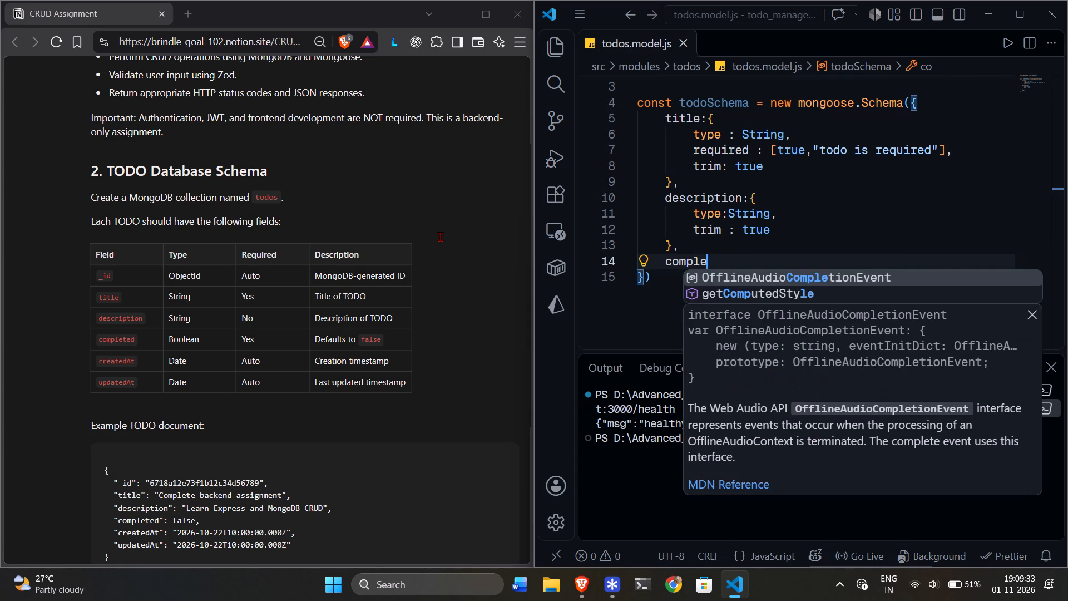
pyautogui.write('ted:{')
pyautogui.press('Return')
pyautogui.write('tyoe')
pyautogui.press('BackSpace')
pyautogui.press('BackSpace')
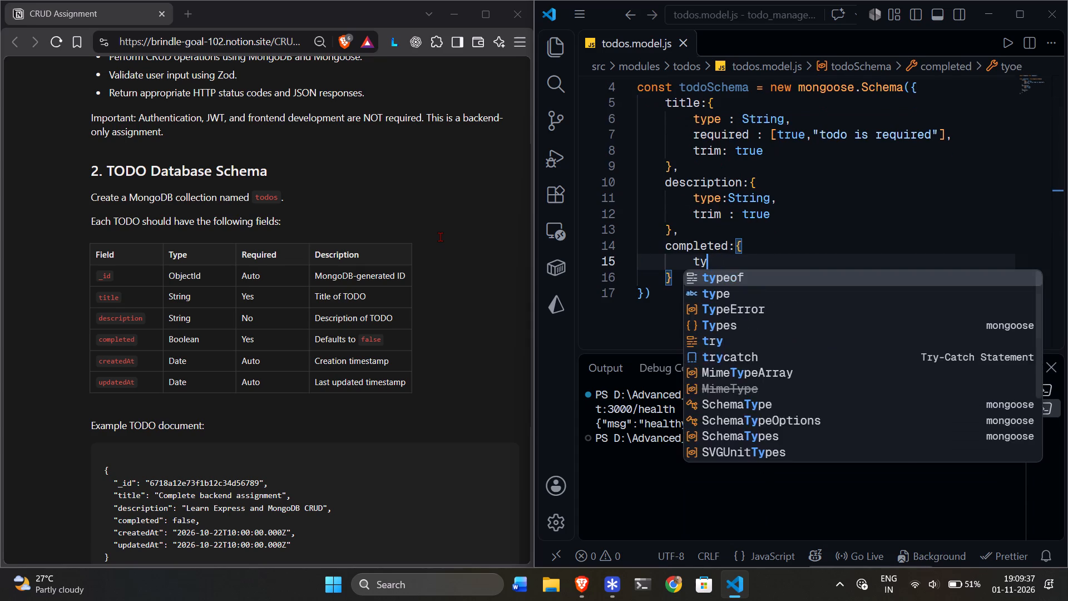
pyautogui.write('pe')
pyautogui.press('space')
pyautogui.press('BackSpace')
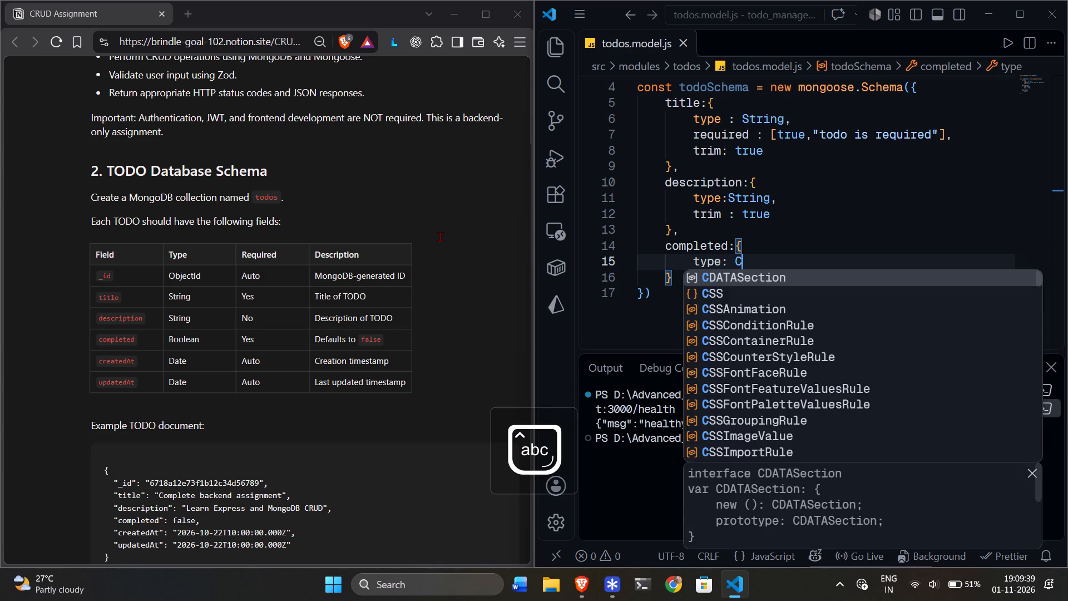
pyautogui.press('BackSpace')
pyautogui.press('Tab')
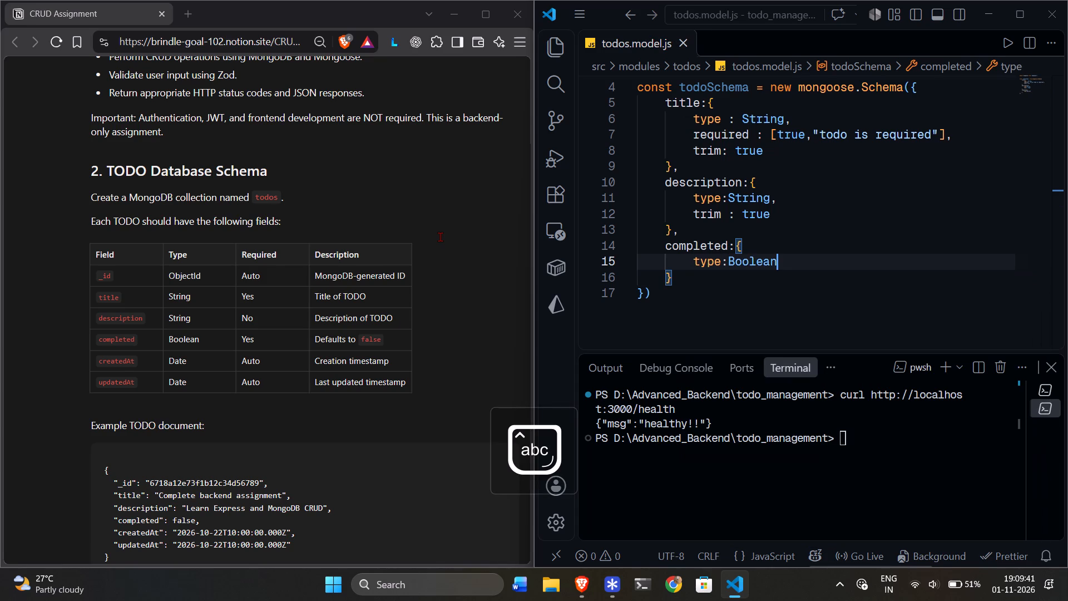
pyautogui.press(',')
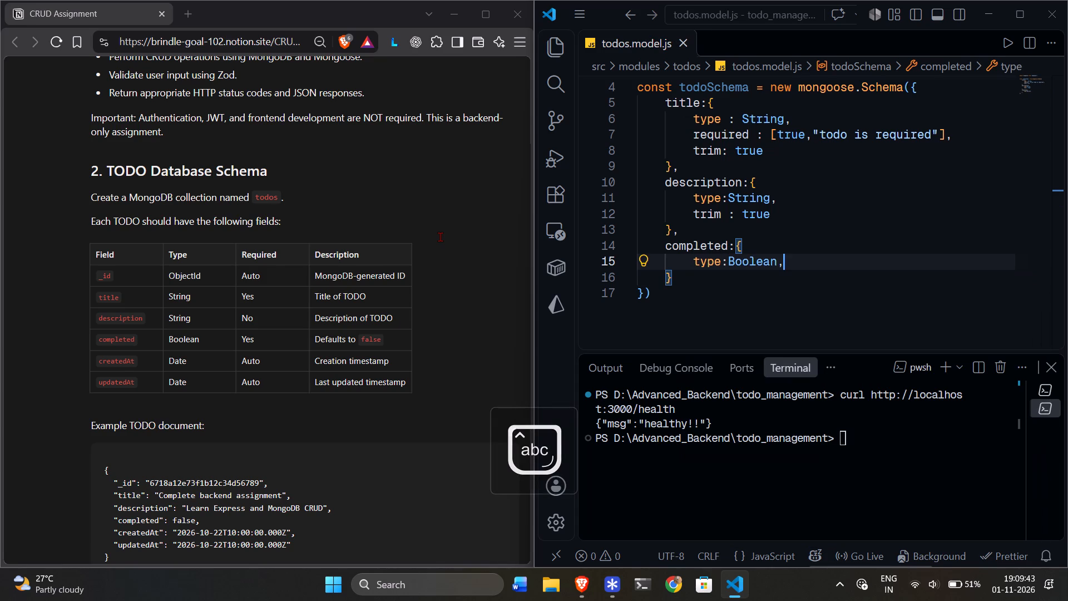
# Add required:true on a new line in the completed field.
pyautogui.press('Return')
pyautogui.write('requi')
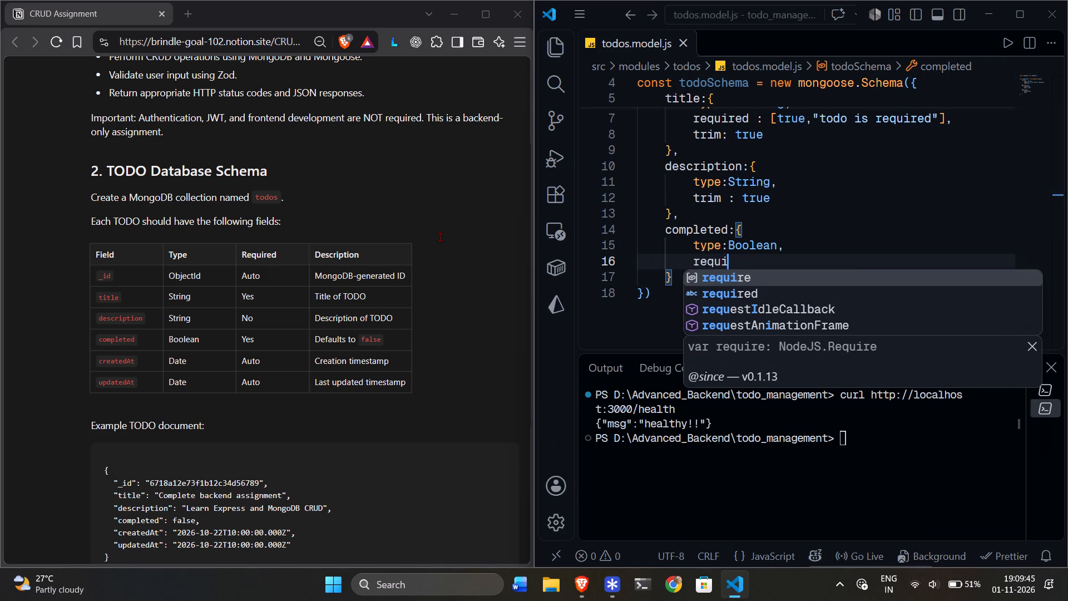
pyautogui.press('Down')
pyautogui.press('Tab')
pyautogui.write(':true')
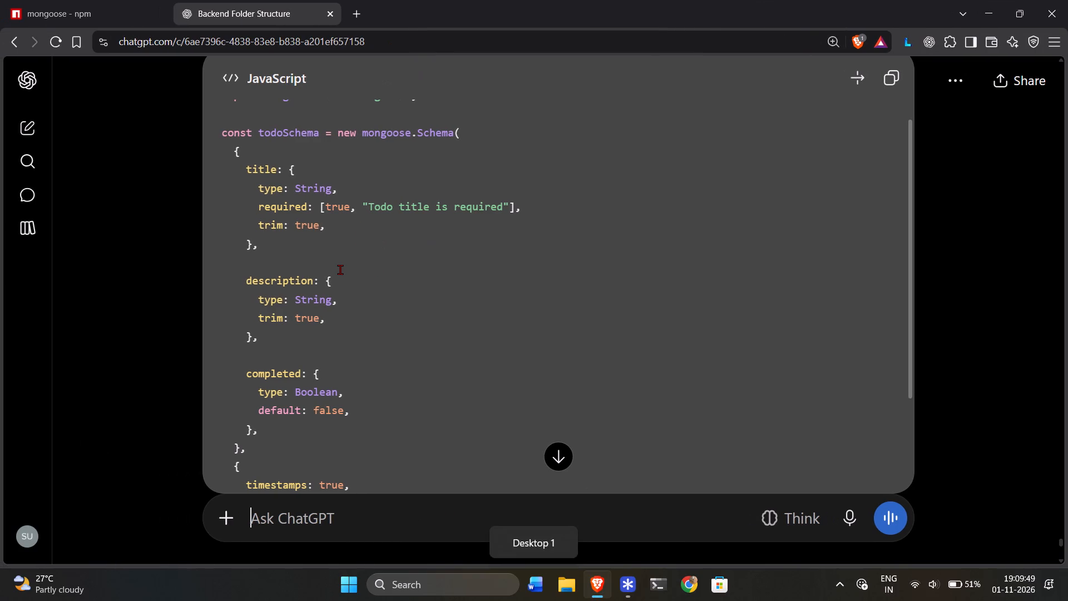
# Check ChatGPT's schema code in Brave, and replace required:true with default:false in the completed field in Visual Studio Code.
pyautogui.scroll(-1, 340, 269)
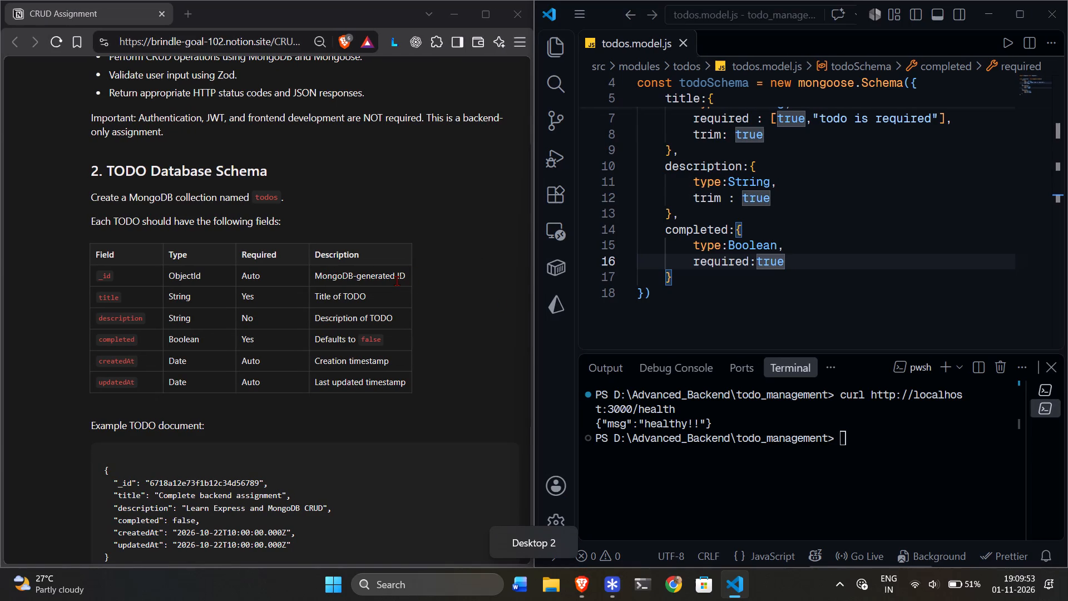
pyautogui.doubleClick(728, 264)
pyautogui.press('f')
pyautogui.press('BackSpace')
pyautogui.write('defa')
pyautogui.press('Tab')
pyautogui.press('Right')
pyautogui.press('Right')
pyautogui.press('Right')
pyautogui.press('Right')
pyautogui.press('Right')
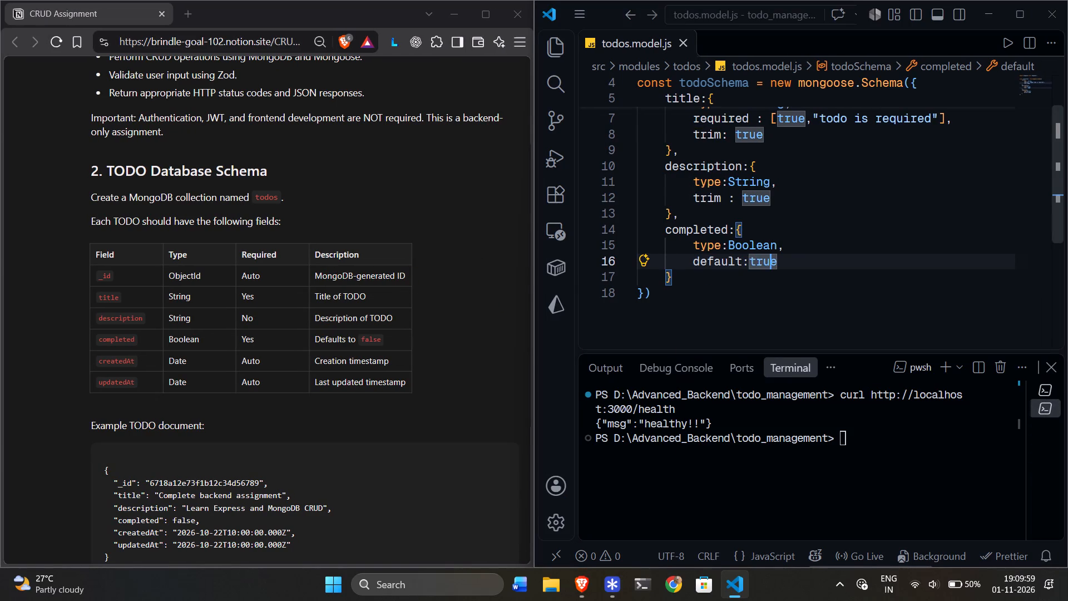
pyautogui.press('BackSpace')
pyautogui.press('BackSpace')
pyautogui.press('BackSpace')
pyautogui.press('BackSpace')
pyautogui.write('false')
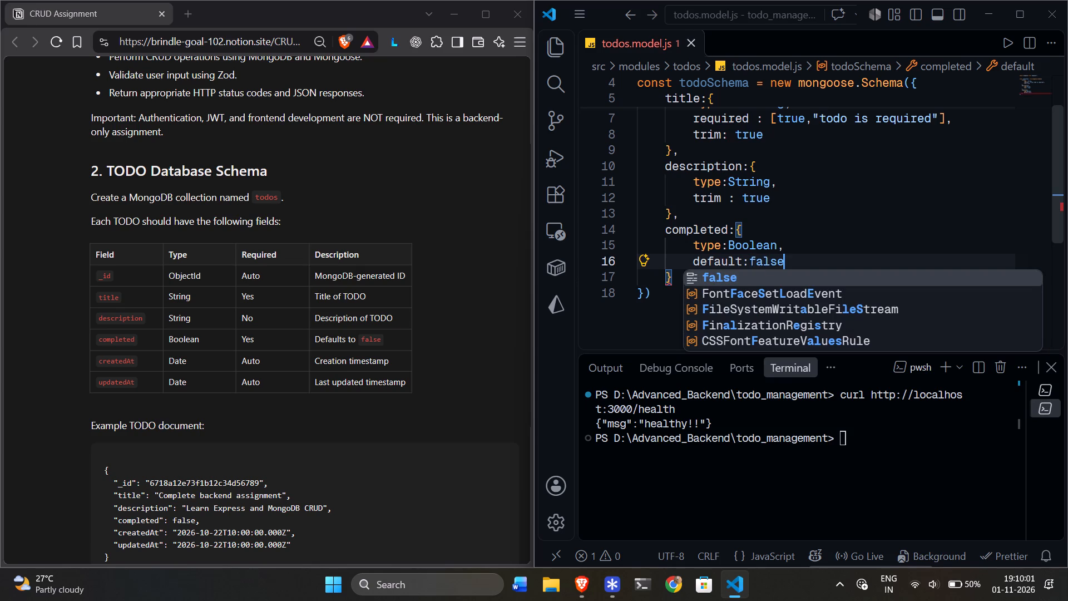
# Check the schema options in ChatGPT's code in Brave, and add a second Schema argument with timestamps:true in Visual Studio Code.
pyautogui.scroll(-1, 522, 320)
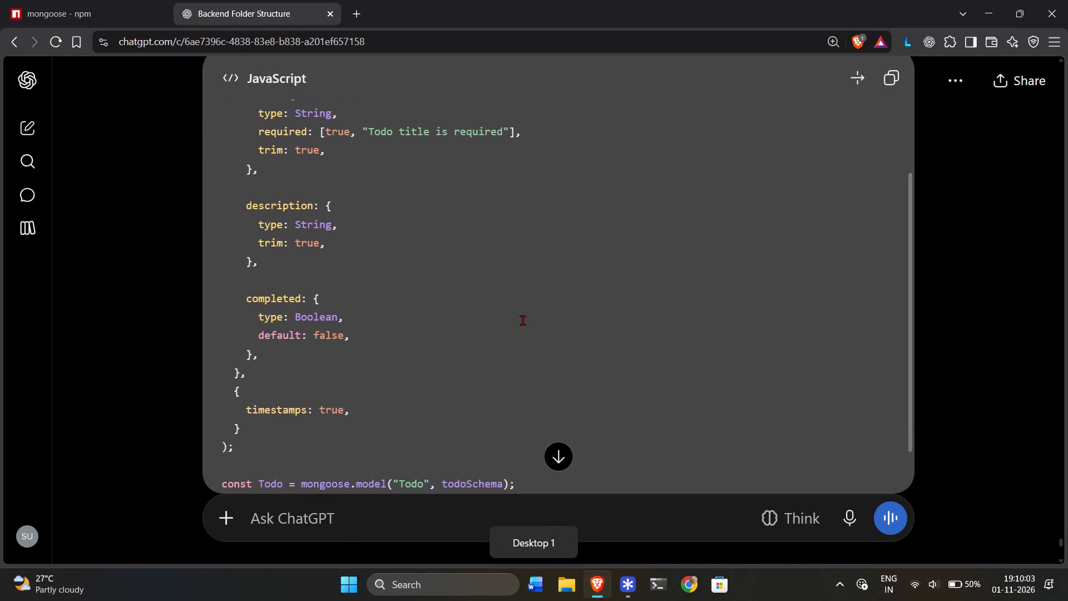
pyautogui.scroll(-1, 522, 320)
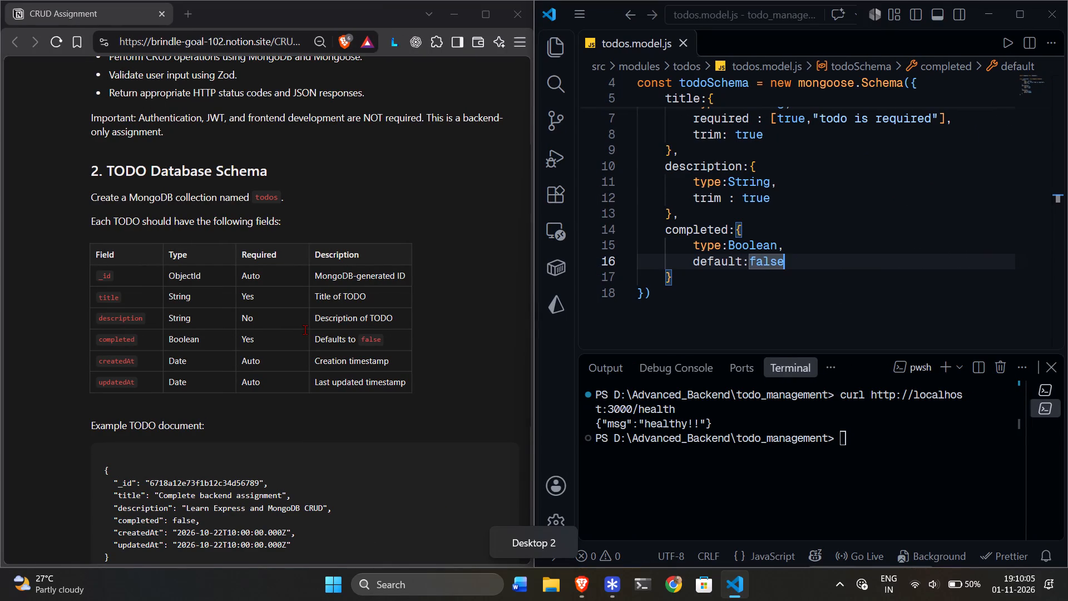
pyautogui.click(644, 292)
pyautogui.write(',{')
pyautogui.press('Return')
pyautogui.write('rim')
pyautogui.press('BackSpace')
pyautogui.press('BackSpace')
pyautogui.press('BackSpace')
pyautogui.write('times')
pyautogui.press('Down')
pyautogui.press('Tab')
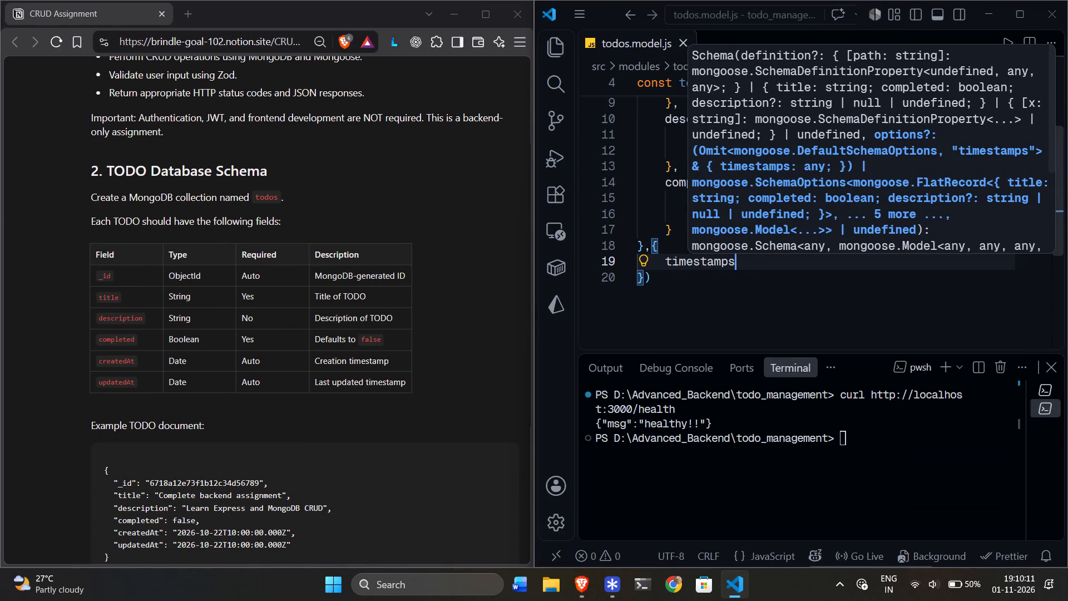
pyautogui.write(':true')
pyautogui.press('Tab')
pyautogui.press('Right')
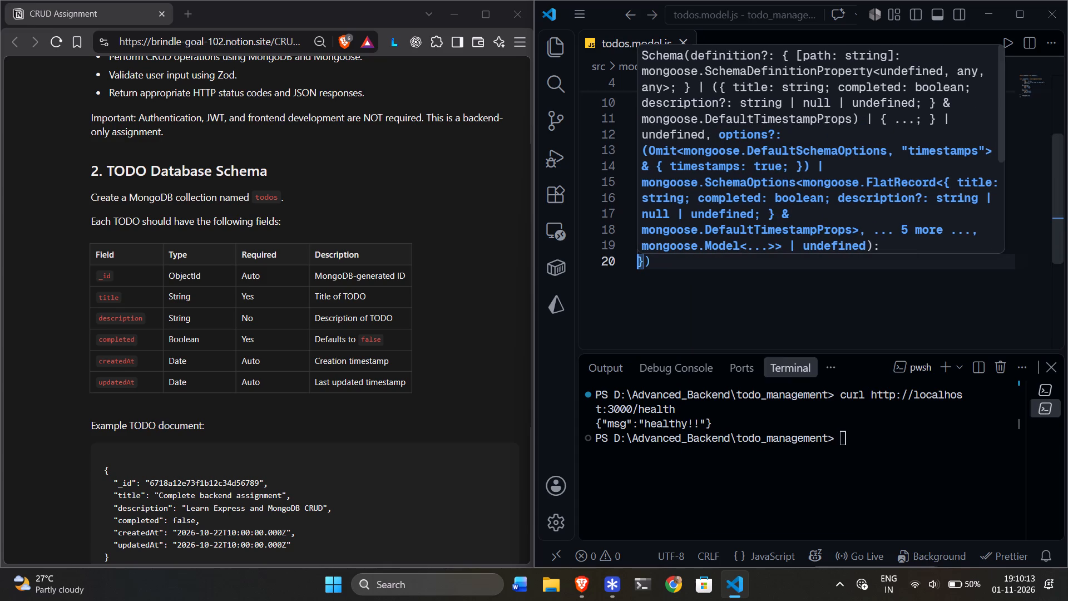
# Check ChatGPT's model line in Brave, and start a const Todo = declaration below todoSchema in Visual Studio Code.
pyautogui.scroll(-1, 514, 282)
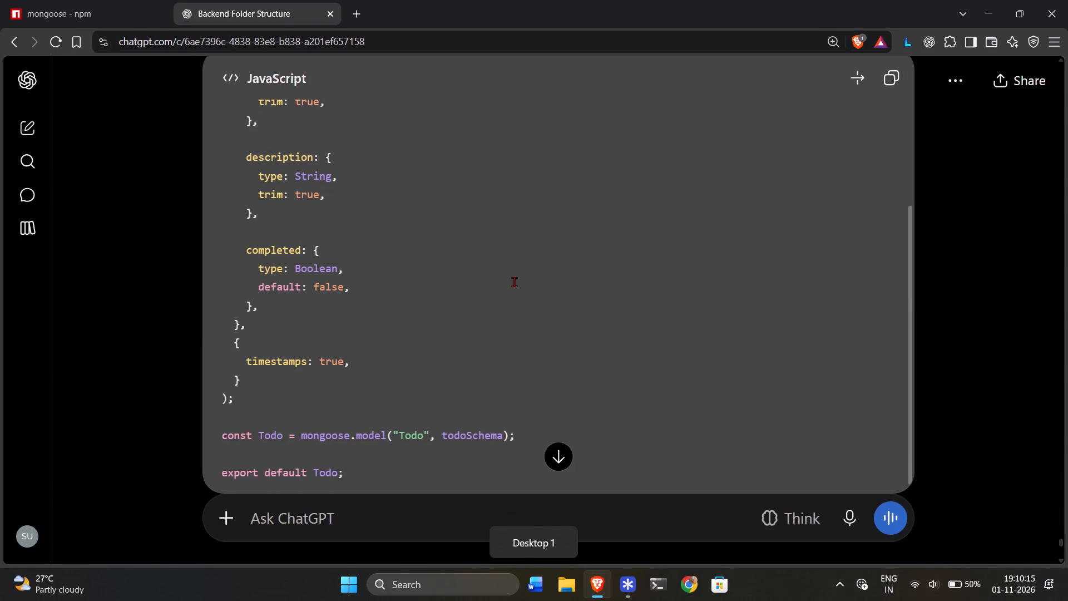
pyautogui.scroll(-2, 514, 282)
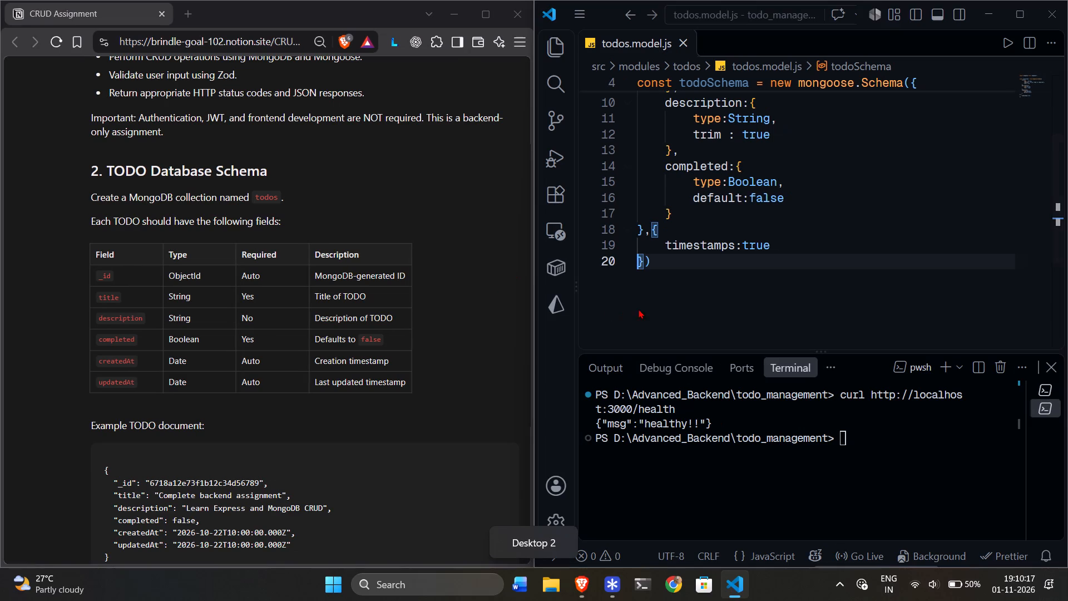
pyautogui.click(694, 265)
pyautogui.press('Return')
pyautogui.press('Return')
pyautogui.press('Return')
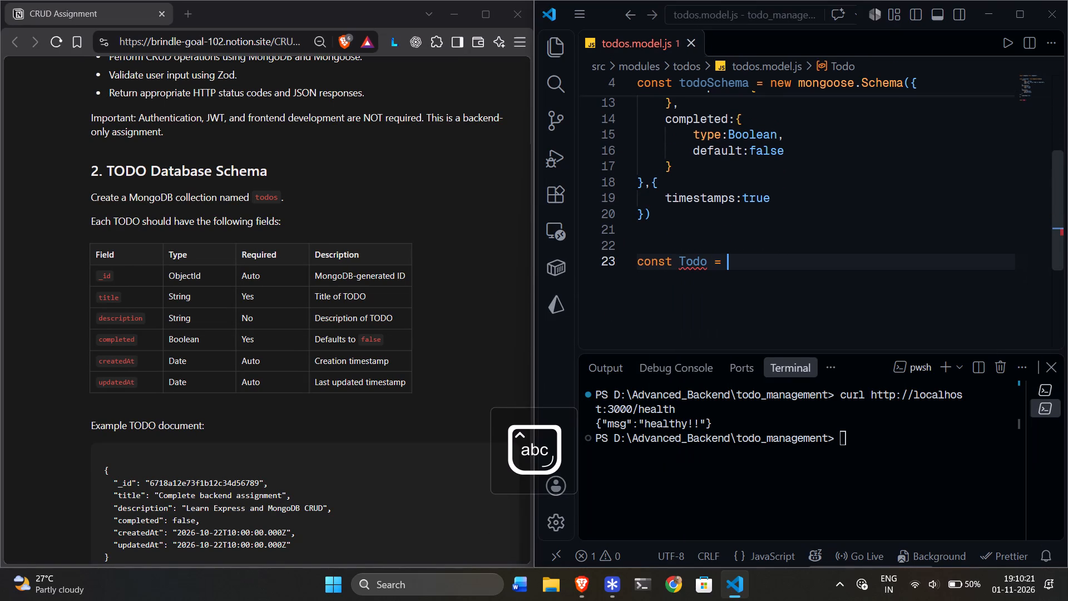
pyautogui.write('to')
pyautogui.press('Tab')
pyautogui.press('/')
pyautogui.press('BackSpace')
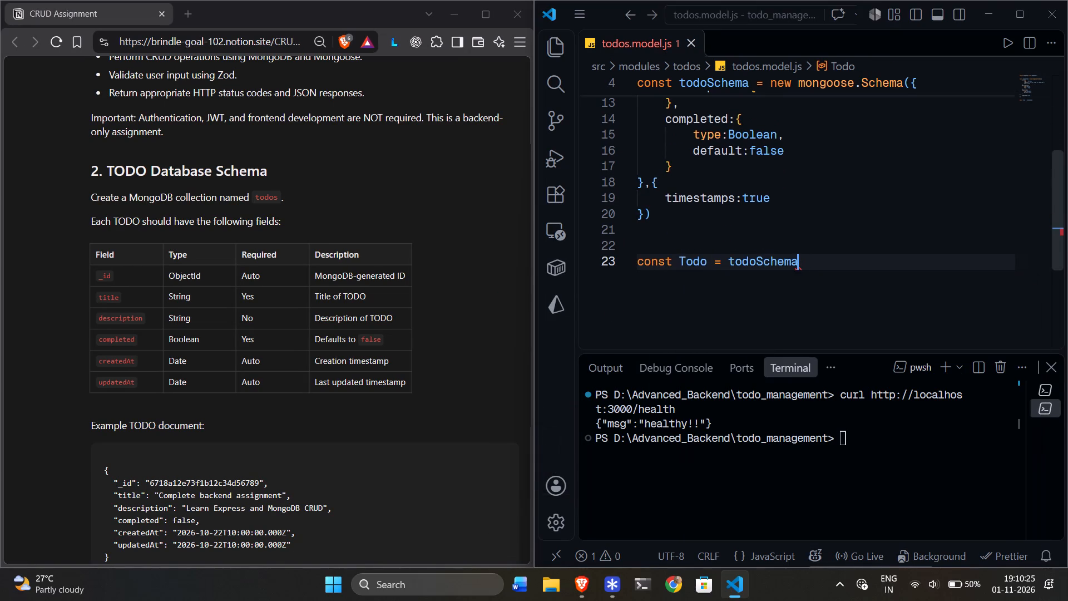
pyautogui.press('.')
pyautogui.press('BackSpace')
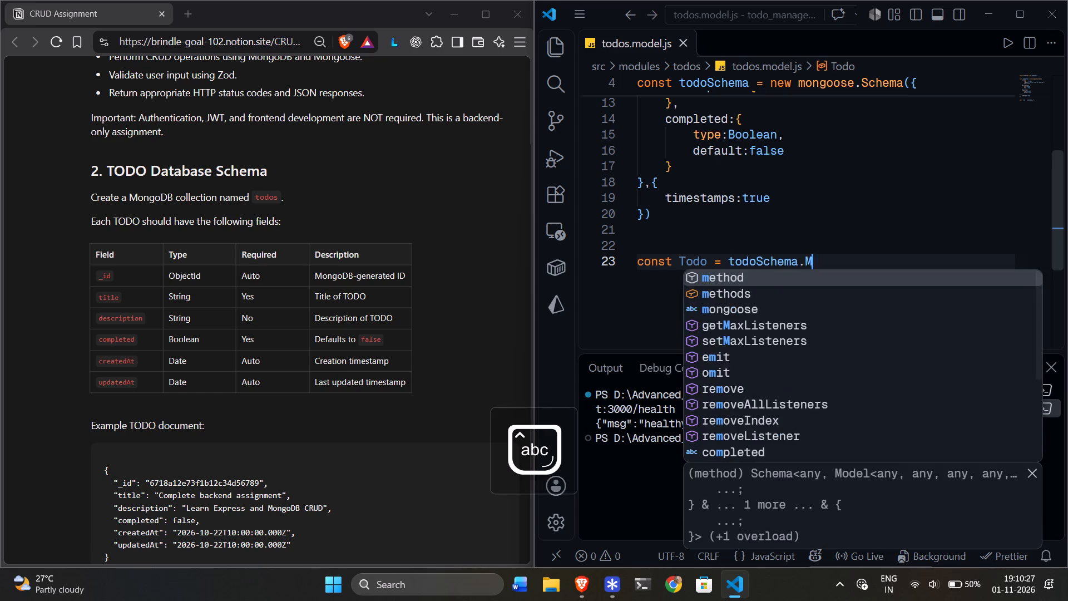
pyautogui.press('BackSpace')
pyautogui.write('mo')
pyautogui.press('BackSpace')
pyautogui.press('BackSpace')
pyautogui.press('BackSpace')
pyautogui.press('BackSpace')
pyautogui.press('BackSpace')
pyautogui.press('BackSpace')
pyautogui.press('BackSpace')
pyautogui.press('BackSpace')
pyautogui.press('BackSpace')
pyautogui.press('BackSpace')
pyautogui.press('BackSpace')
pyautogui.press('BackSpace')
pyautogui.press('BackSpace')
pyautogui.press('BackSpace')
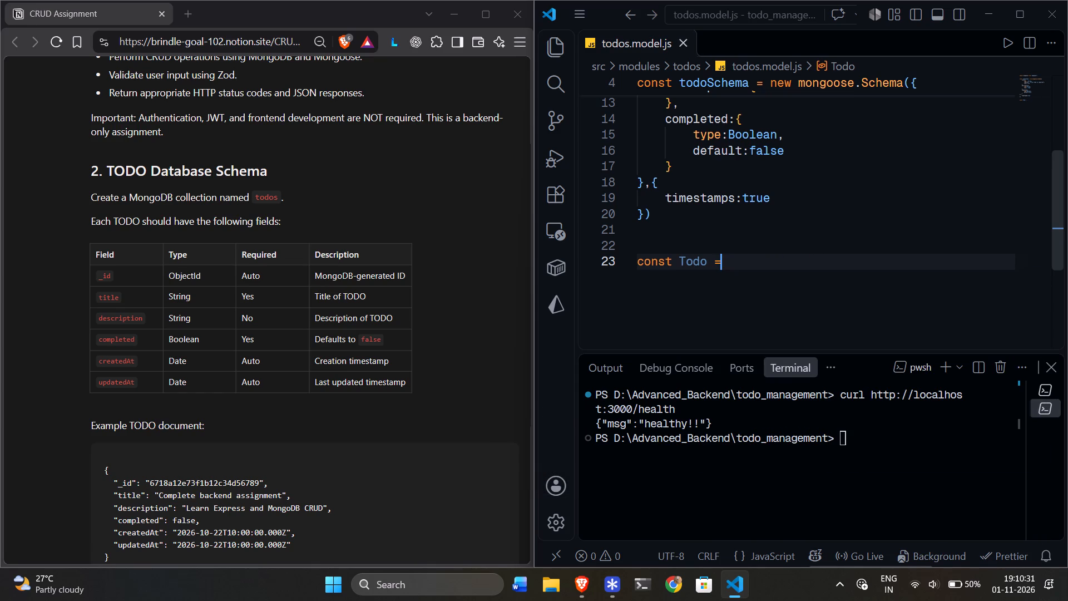
# Complete the Todo declaration with mongoose.model(todoSchema);.
pyautogui.press('space')
pyautogui.write('mon')
pyautogui.press('Tab')
pyautogui.write('.mo')
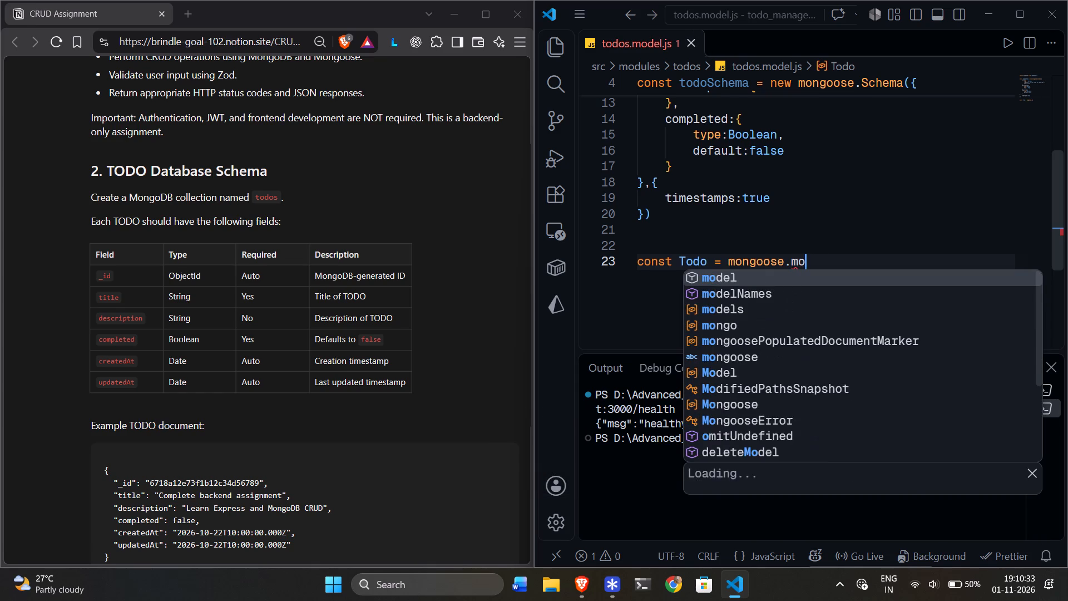
pyautogui.press('Tab')
pyautogui.hotkey('shift', '(')
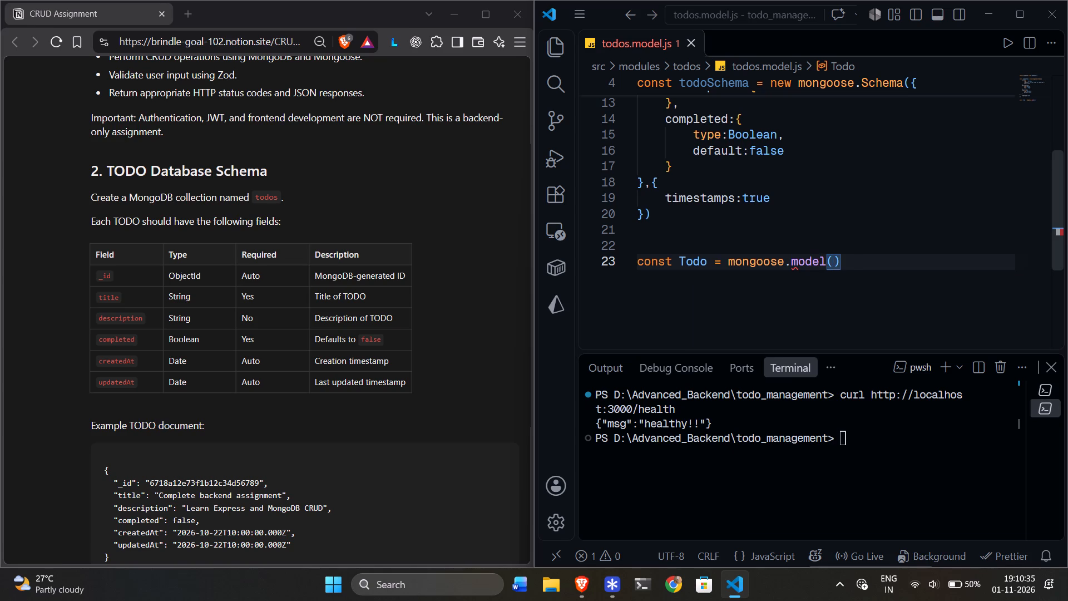
pyautogui.write('to')
pyautogui.write('do')
pyautogui.press('Tab')
pyautogui.press('Right')
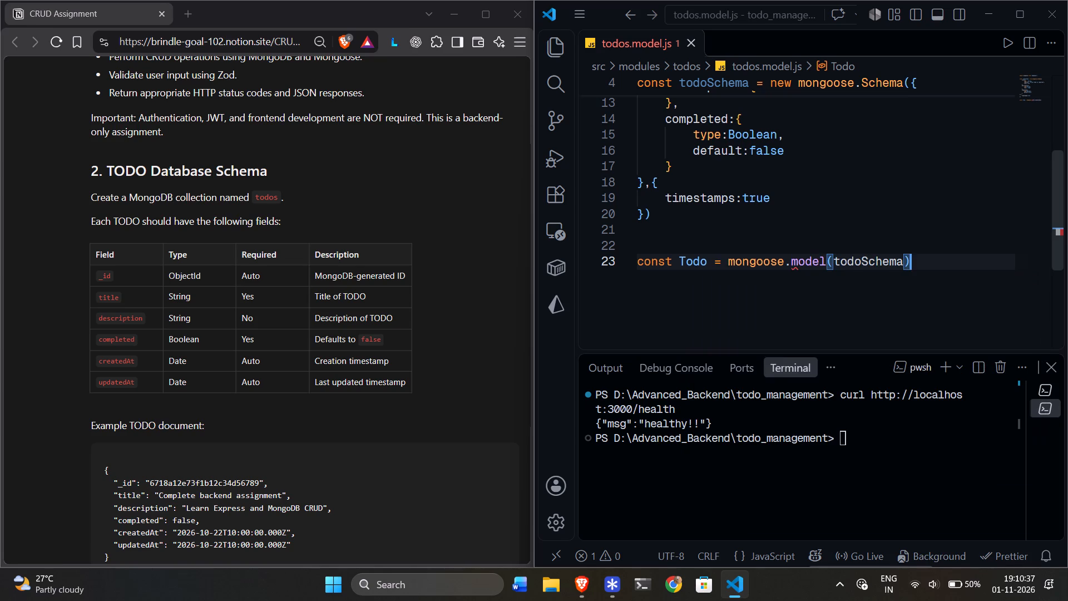
pyautogui.press(';')
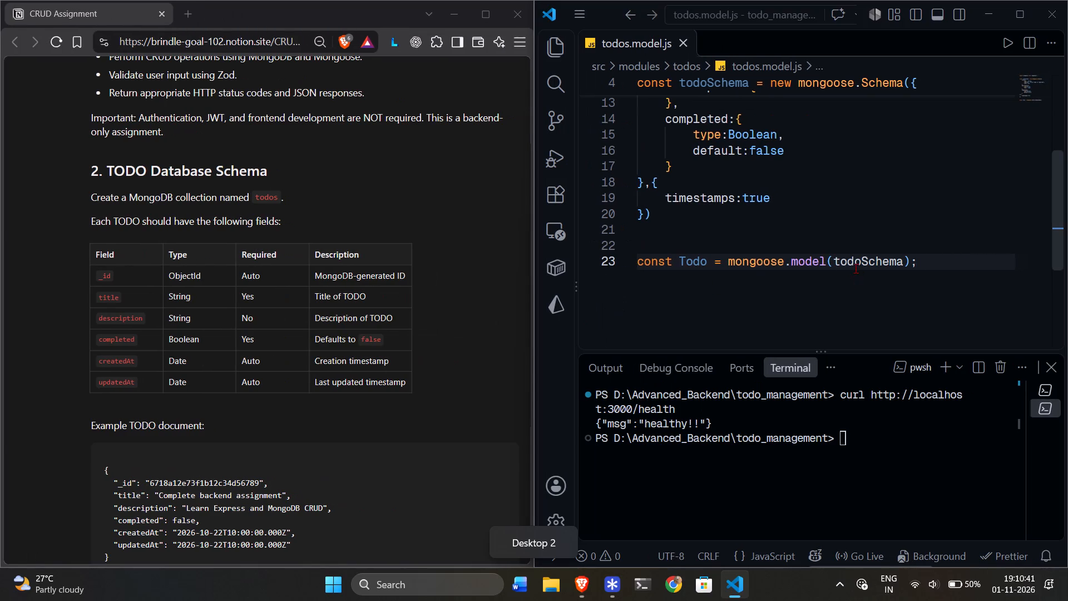
# Insert "Todo" as the first argument of mongoose.model, before todoSchema.
pyautogui.click(834, 262)
pyautogui.write('""')
pyautogui.press('Left')
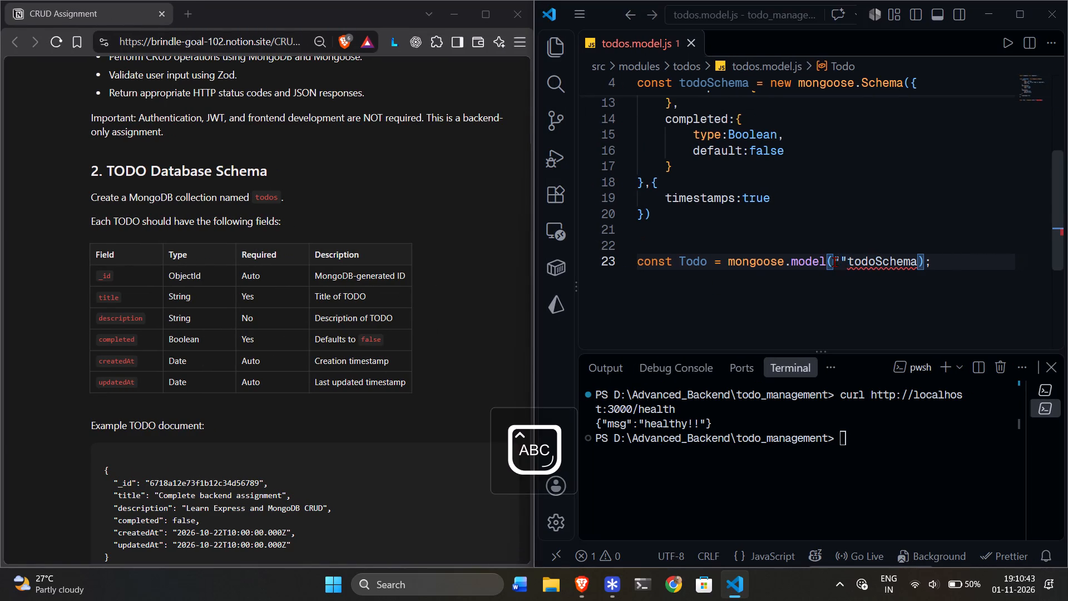
pyautogui.press('Right')
pyautogui.press(',')
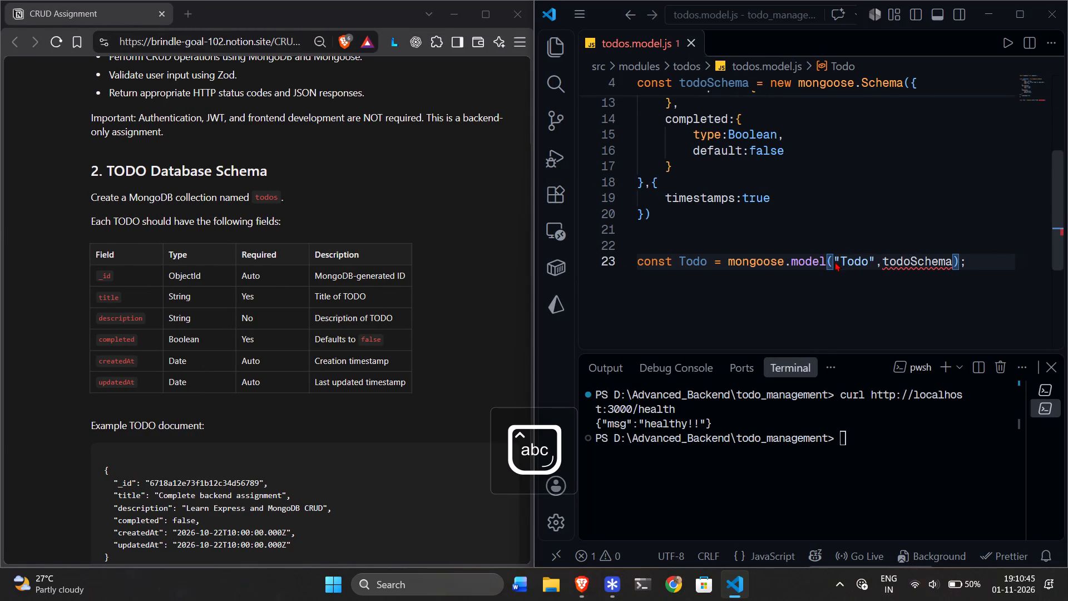
# Check the end of ChatGPT's code in Brave, and add export default Todo; below the model line in Visual Studio Code.
pyautogui.scroll(-1, 642, 248)
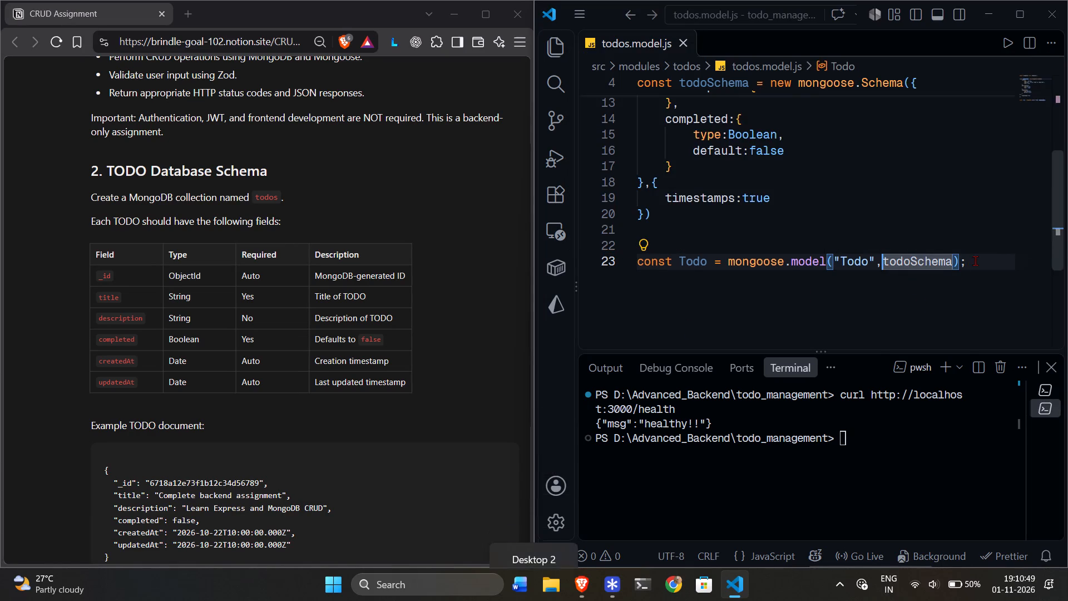
pyautogui.click(975, 260)
pyautogui.press('Return')
pyautogui.press('Return')
pyautogui.write('export default to')
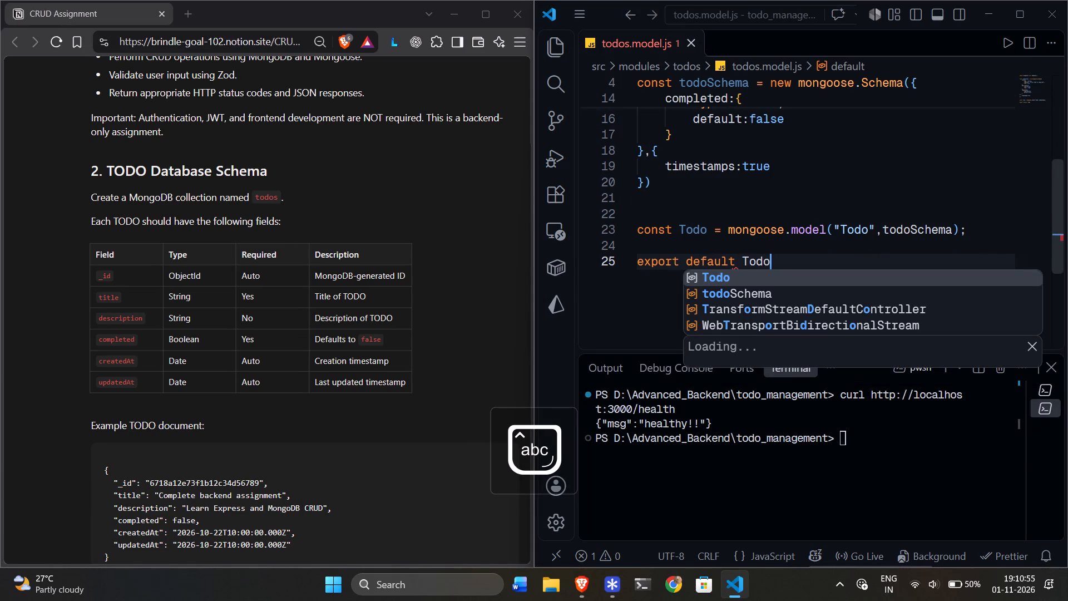
pyautogui.press(';')
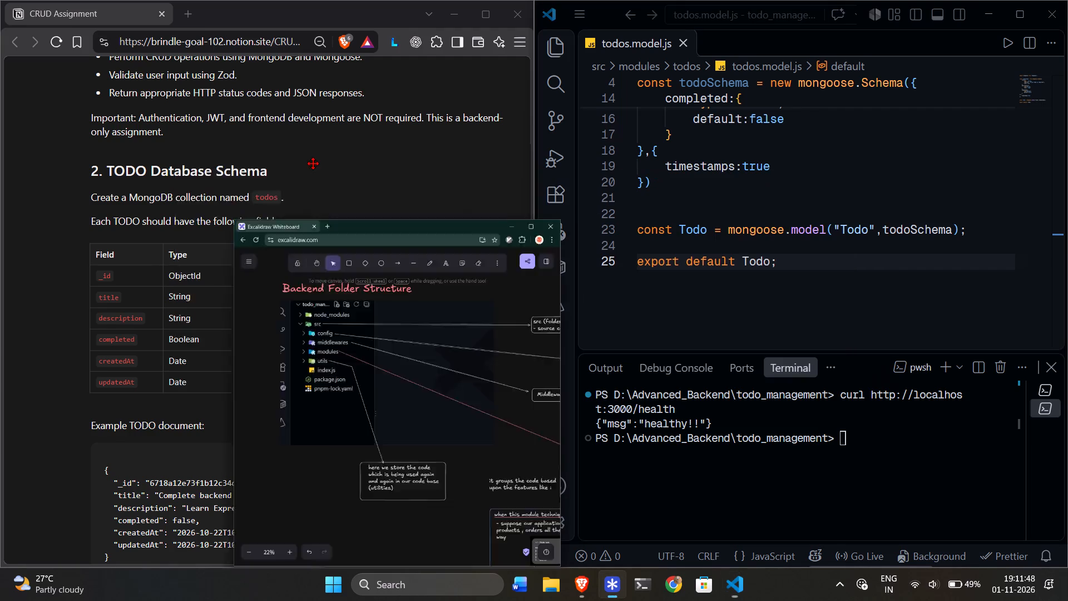
# Switch to the Excalidraw whiteboard, maximize it, and start a green text label in the empty area beyond the zod validation note.
pyautogui.hscroll(-1, 313, 163)
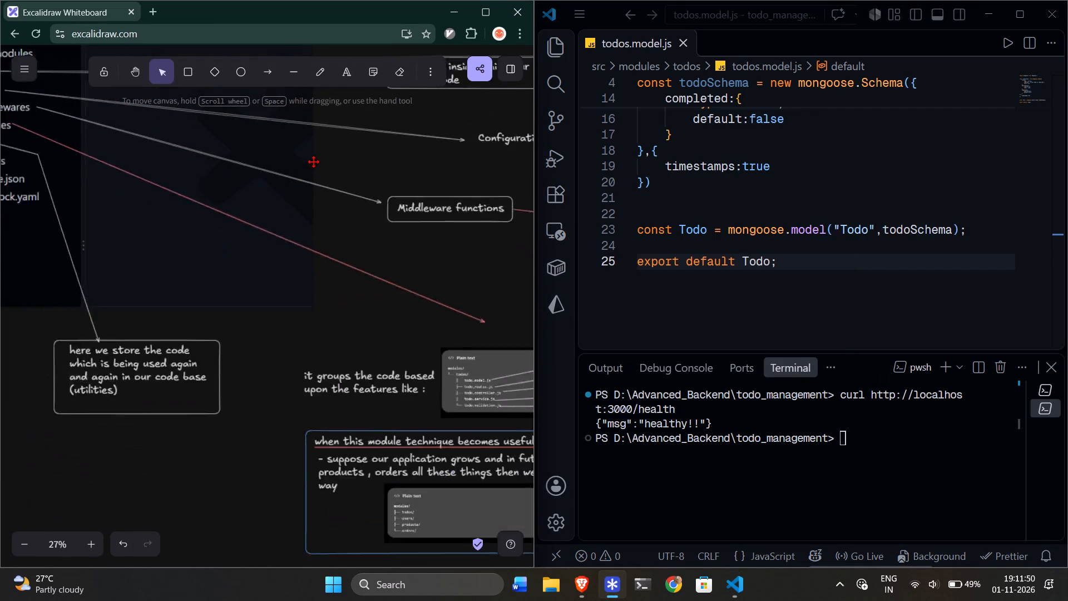
pyautogui.click(493, 10)
pyautogui.hscroll(2, 501, 333)
pyautogui.scroll(1, 500, 332)
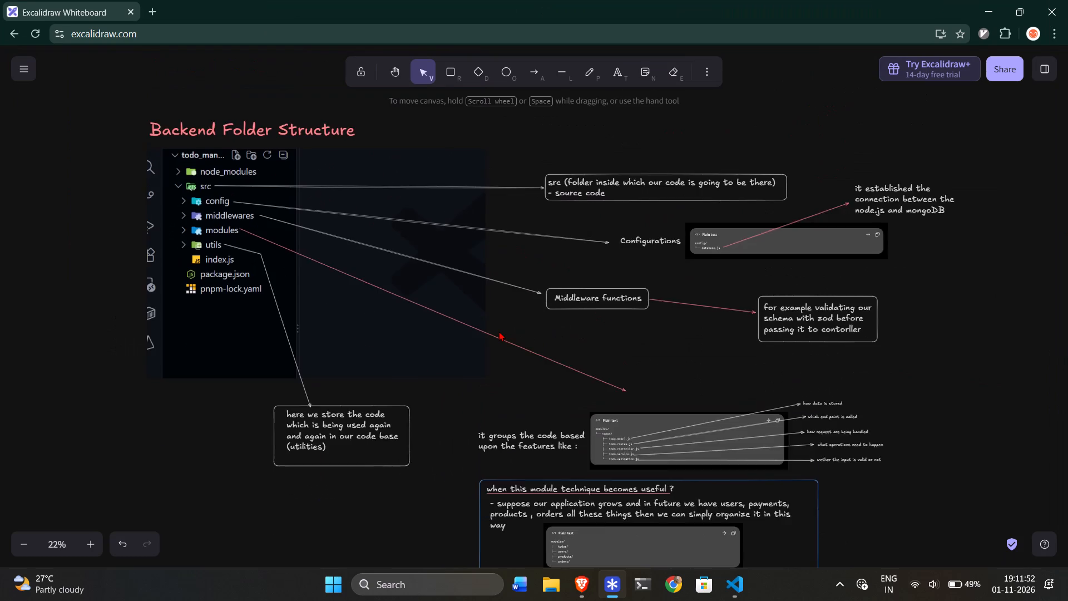
pyautogui.scroll(1, 498, 331)
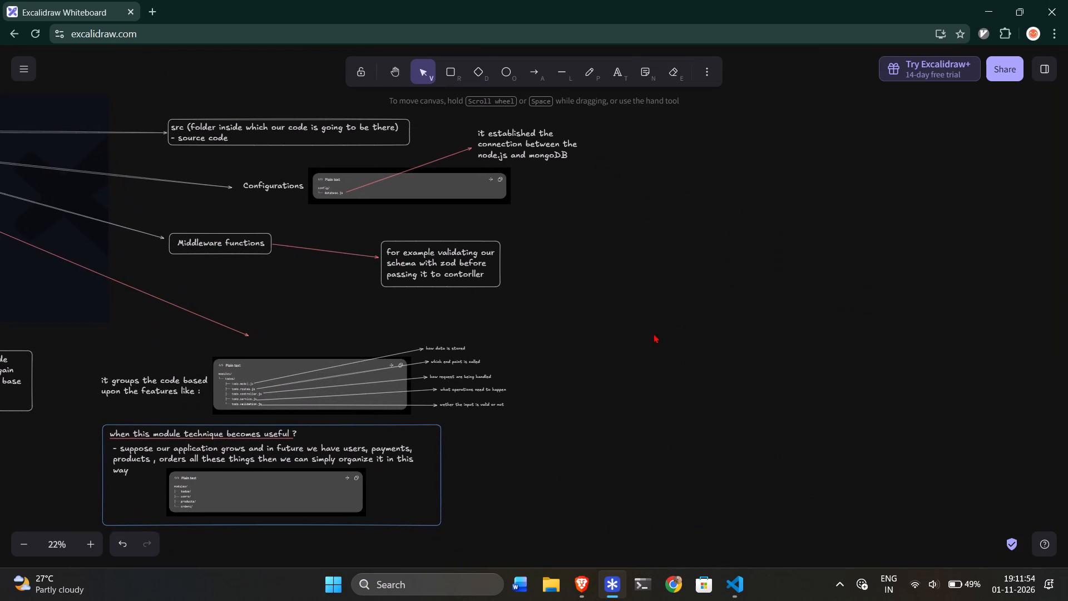
pyautogui.press('t')
pyautogui.click(625, 320)
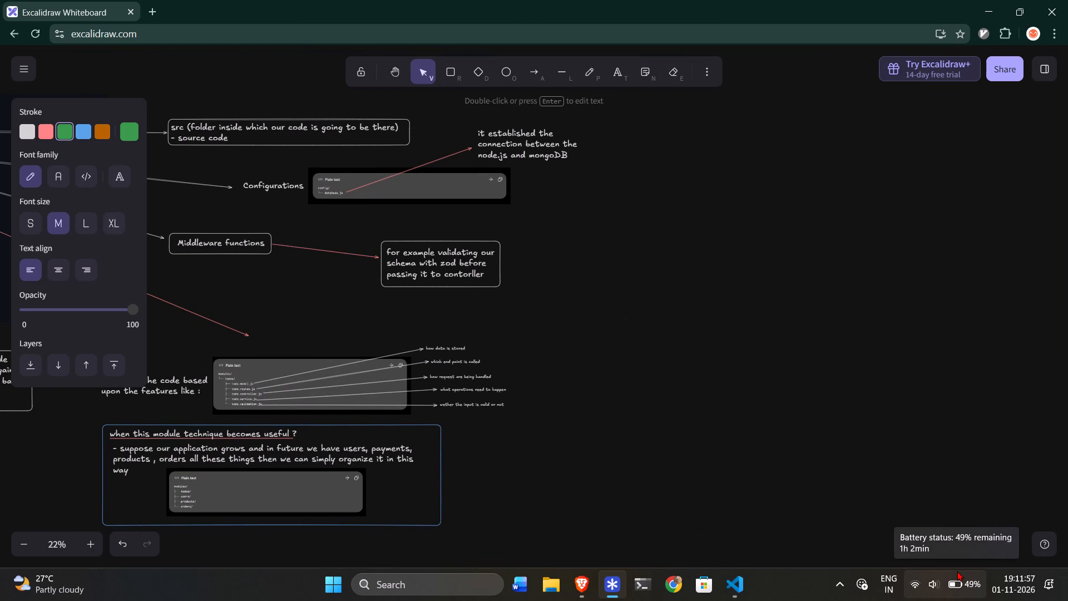
pyautogui.press('m')
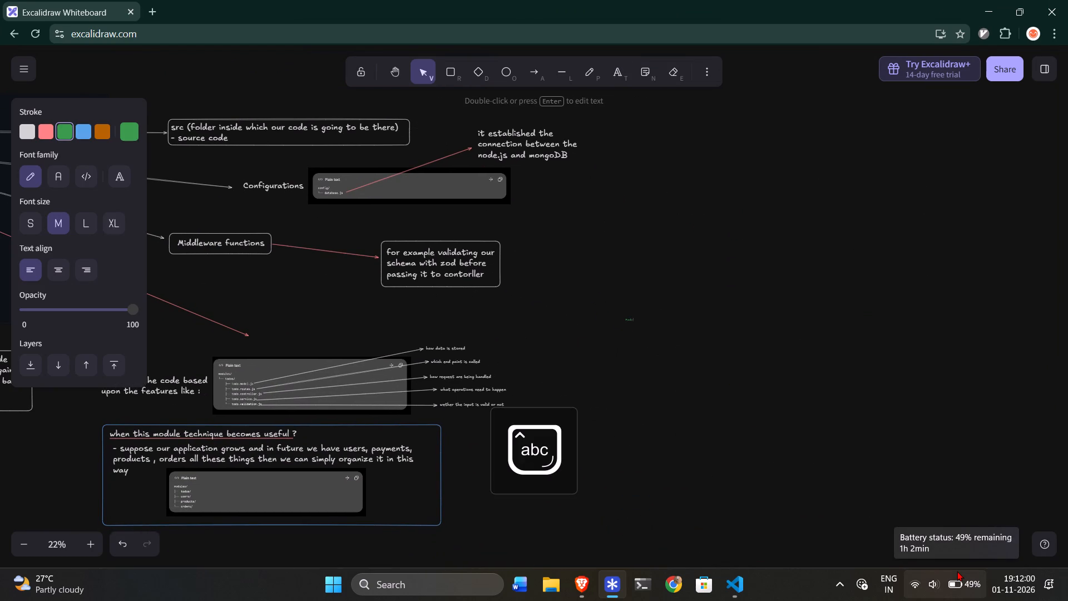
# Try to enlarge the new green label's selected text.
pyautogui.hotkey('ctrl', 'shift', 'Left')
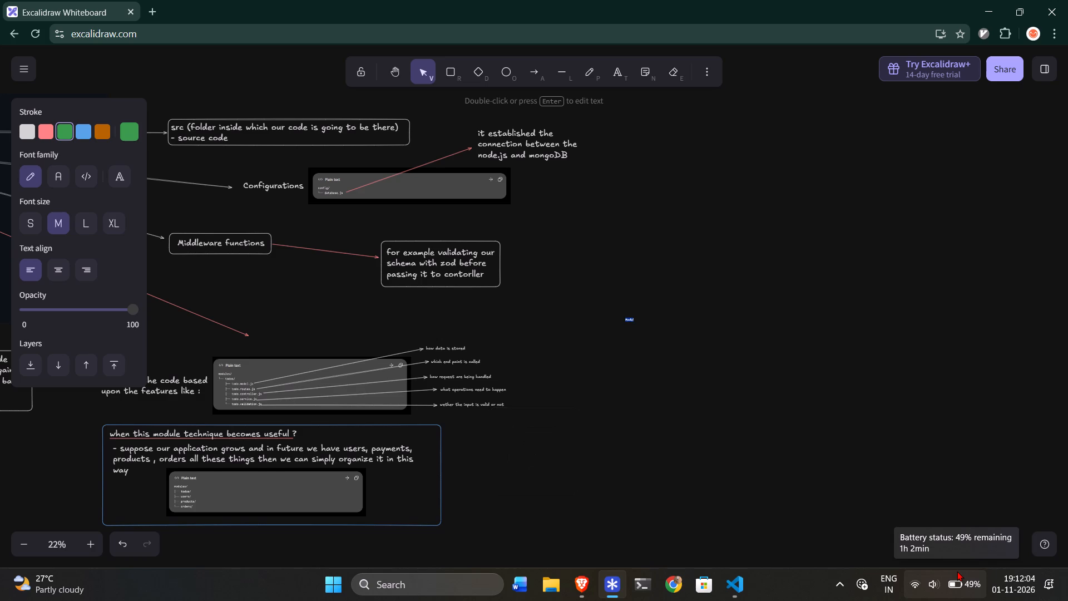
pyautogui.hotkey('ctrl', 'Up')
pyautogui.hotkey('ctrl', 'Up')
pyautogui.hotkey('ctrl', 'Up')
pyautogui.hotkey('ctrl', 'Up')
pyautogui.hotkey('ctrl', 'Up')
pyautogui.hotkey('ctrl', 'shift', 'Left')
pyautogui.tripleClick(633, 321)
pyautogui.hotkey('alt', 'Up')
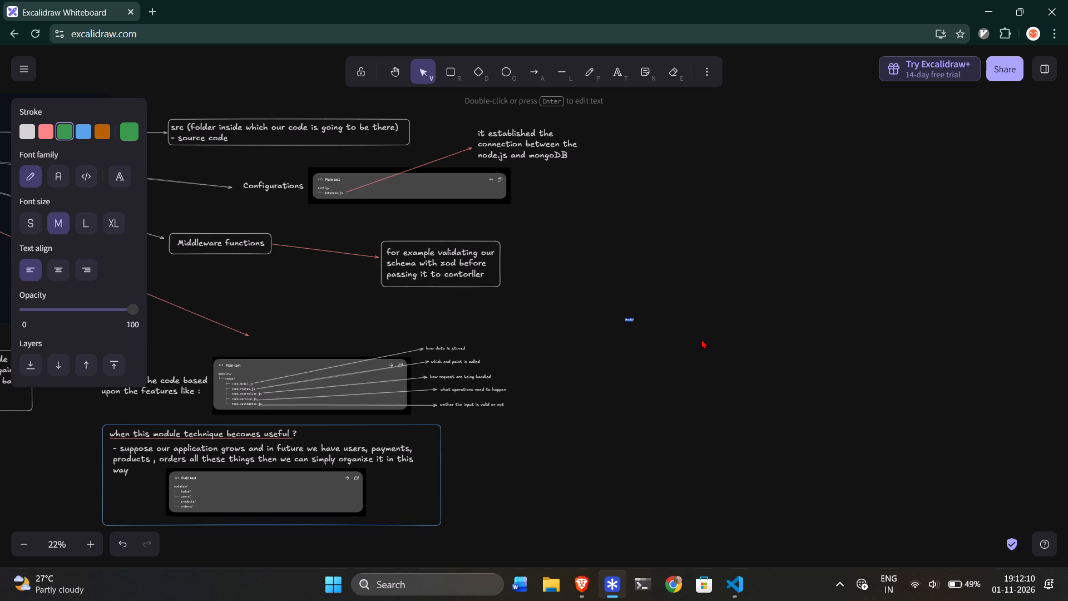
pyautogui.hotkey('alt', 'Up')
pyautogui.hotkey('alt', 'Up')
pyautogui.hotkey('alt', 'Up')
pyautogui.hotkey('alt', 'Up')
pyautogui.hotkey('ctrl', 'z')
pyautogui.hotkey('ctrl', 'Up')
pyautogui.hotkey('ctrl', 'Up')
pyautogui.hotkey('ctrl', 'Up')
# Undo the green label's text and re-enter it as Modele.
pyautogui.hotkey('ctrl', 'z')
pyautogui.hotkey('ctrl', 'z')
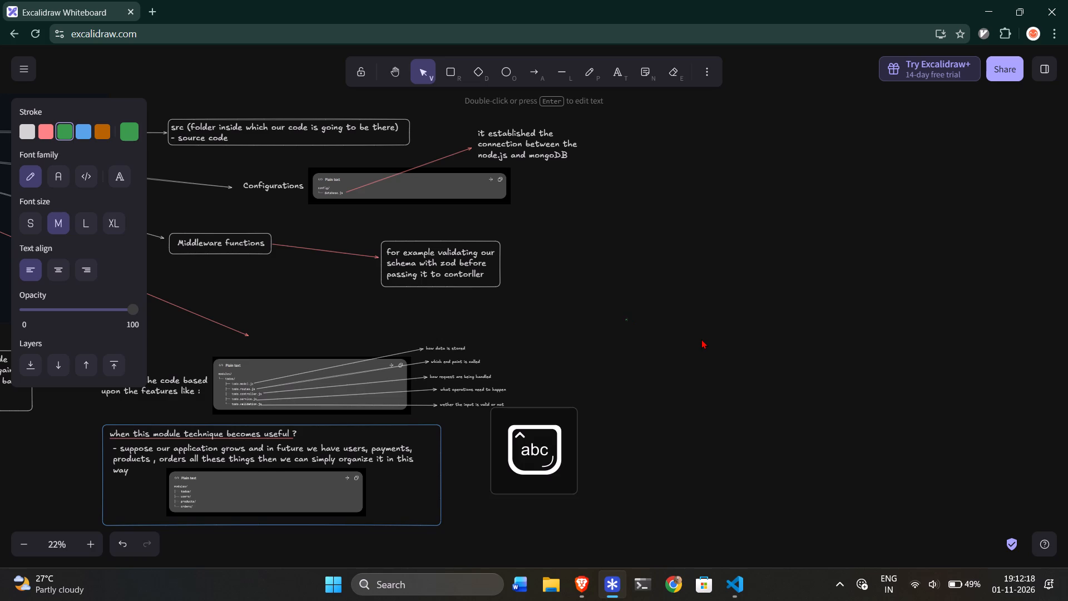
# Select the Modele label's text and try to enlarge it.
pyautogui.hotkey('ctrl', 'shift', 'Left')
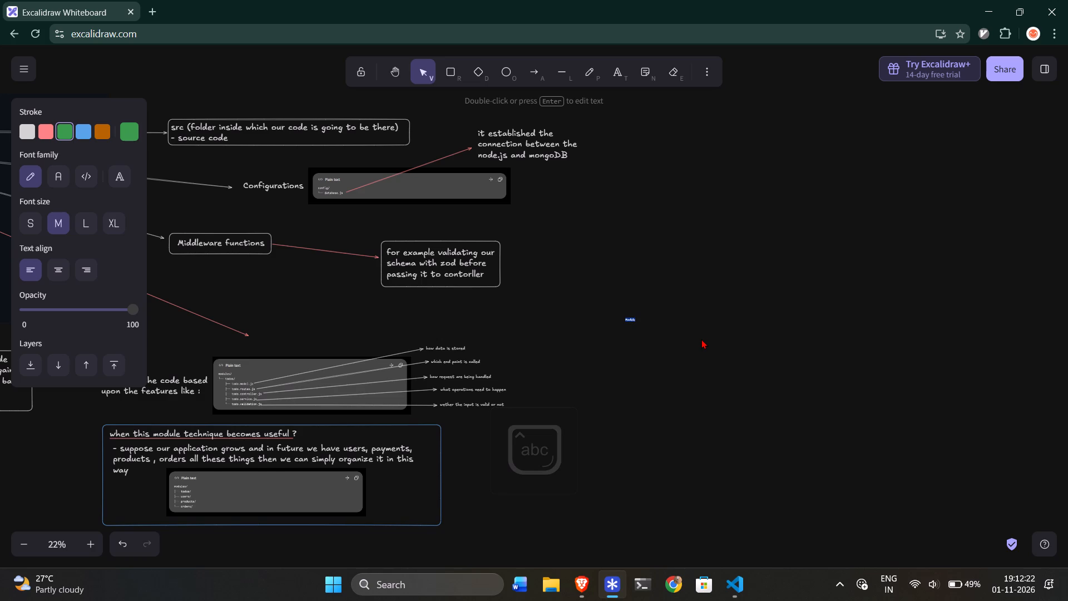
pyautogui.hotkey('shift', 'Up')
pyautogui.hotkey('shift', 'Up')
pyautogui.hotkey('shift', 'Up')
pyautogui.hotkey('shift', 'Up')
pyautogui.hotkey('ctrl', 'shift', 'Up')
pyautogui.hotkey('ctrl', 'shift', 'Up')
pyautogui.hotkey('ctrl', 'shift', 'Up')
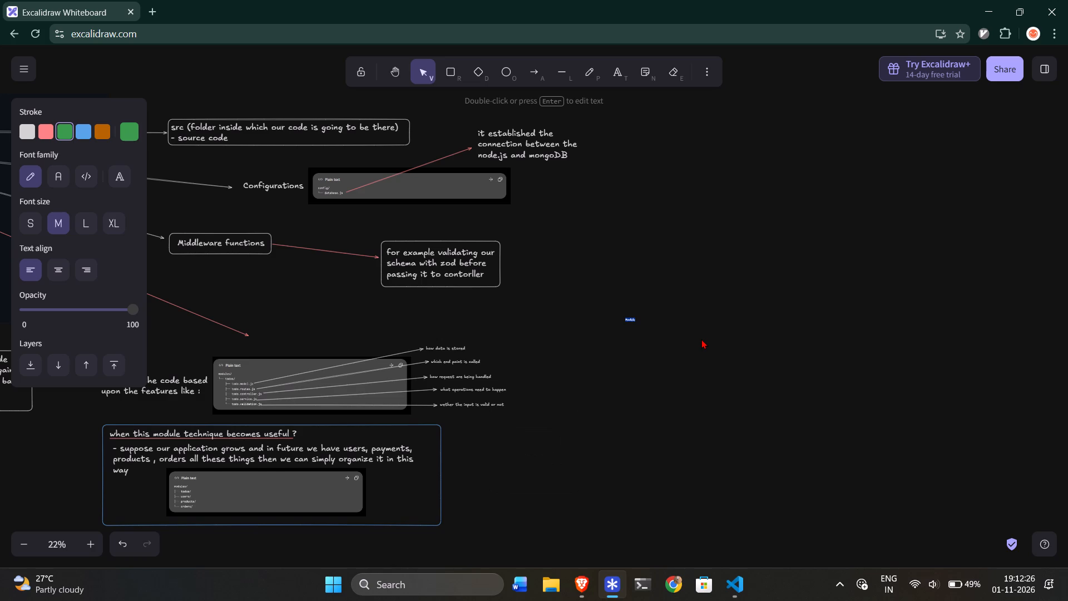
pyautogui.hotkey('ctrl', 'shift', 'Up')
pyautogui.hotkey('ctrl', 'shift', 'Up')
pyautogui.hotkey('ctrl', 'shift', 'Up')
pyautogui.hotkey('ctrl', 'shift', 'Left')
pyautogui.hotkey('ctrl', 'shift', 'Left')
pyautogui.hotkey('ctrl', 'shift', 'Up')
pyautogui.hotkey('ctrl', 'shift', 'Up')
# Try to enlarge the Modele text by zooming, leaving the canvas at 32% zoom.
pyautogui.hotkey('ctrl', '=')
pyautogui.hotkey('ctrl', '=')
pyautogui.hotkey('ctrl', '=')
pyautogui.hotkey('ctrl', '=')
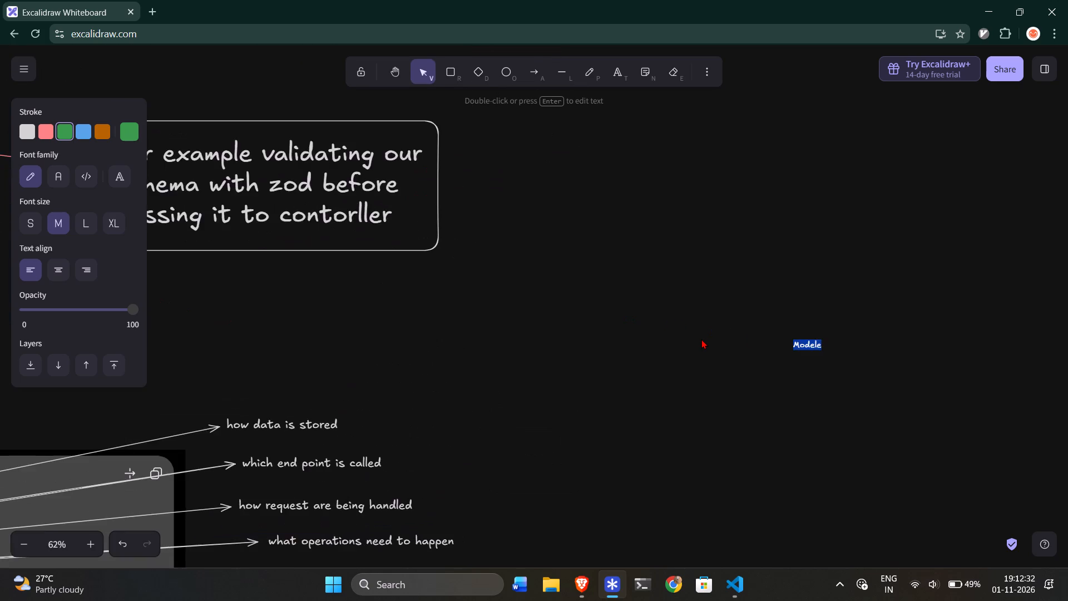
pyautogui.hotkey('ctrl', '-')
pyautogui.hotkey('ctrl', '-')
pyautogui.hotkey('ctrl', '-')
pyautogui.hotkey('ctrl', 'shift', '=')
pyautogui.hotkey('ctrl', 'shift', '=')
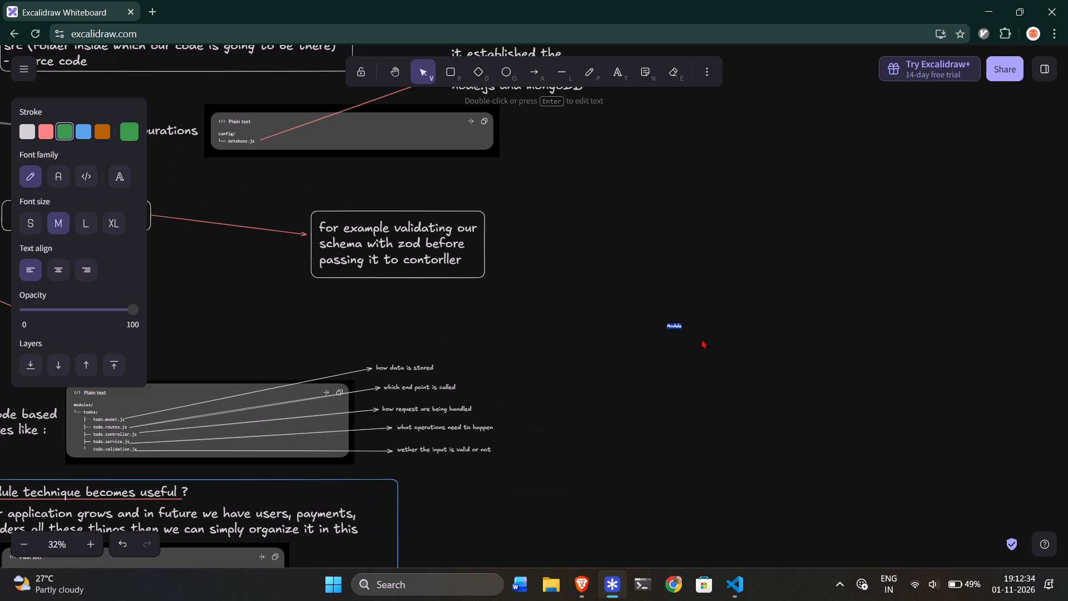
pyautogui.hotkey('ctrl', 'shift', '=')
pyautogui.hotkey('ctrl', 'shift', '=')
# Search Google in a new tab for "enlarge the selected text in excalidraw shortcut".
pyautogui.click(146, 1)
pyautogui.write('en')
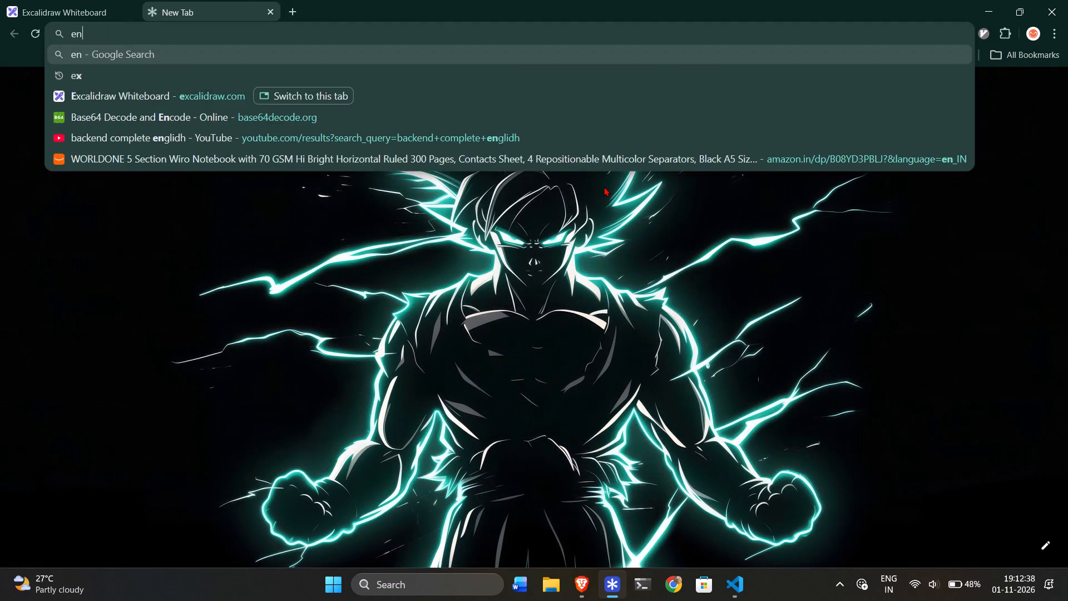
pyautogui.write('large the sle')
pyautogui.press('BackSpace')
pyautogui.press('BackSpace')
pyautogui.write('elected text in exa')
pyautogui.press('BackSpace')
pyautogui.write('calidraw shortcut')
pyautogui.press('Return')
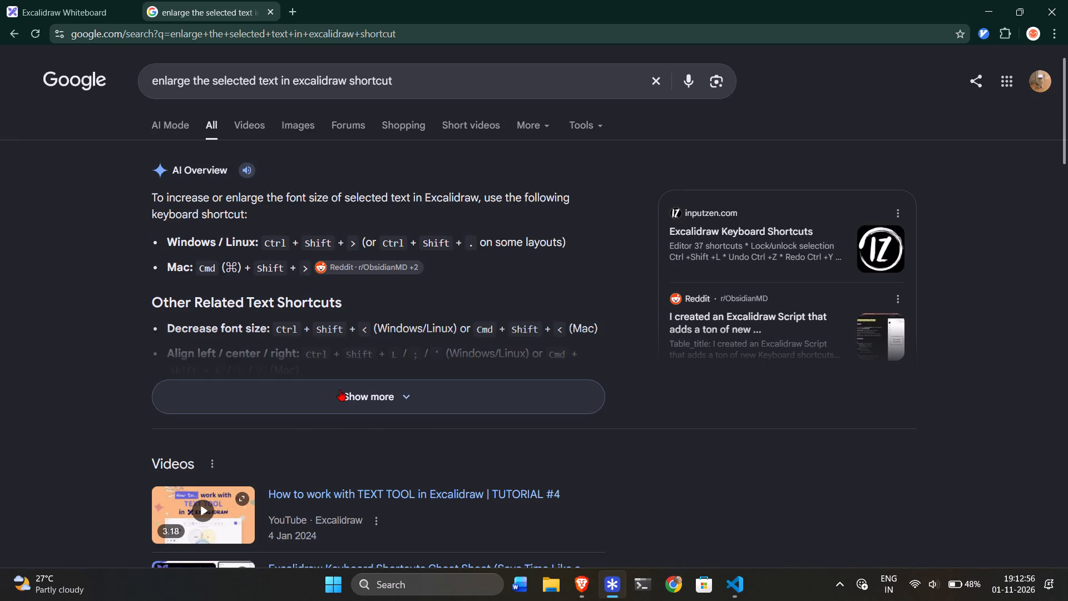
# Return to the Excalidraw whiteboard and increase the Modele label's font size until it reads as a heading.
pyautogui.click(84, 0)
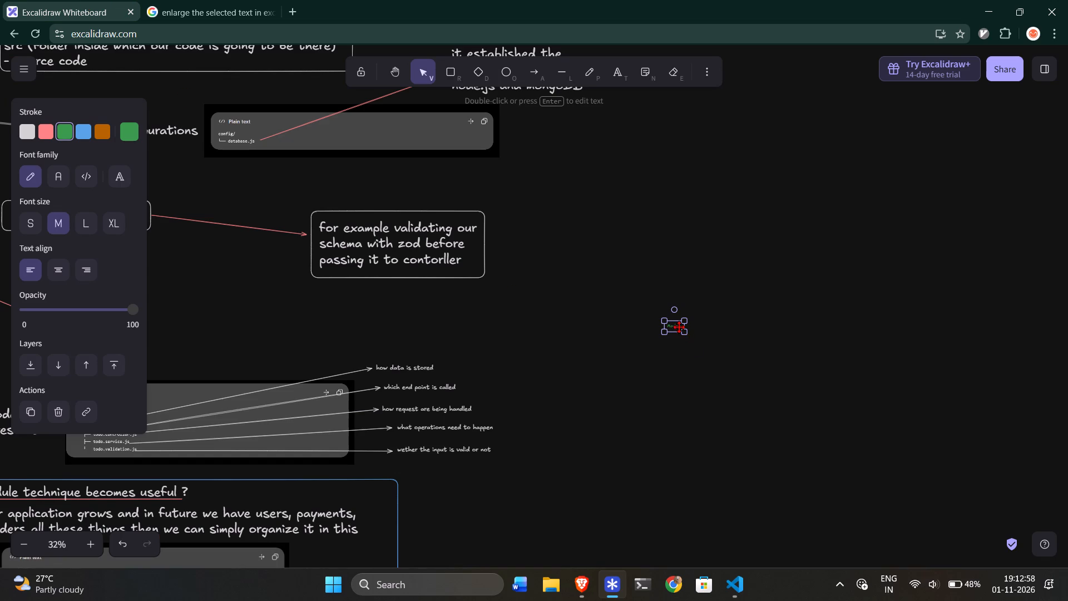
pyautogui.doubleClick(679, 327)
pyautogui.hotkey('ctrl', 'shift', 'Right')
pyautogui.hotkey('ctrl', 'shift', 'Right')
pyautogui.hotkey('ctrl', 'shift', 'Right')
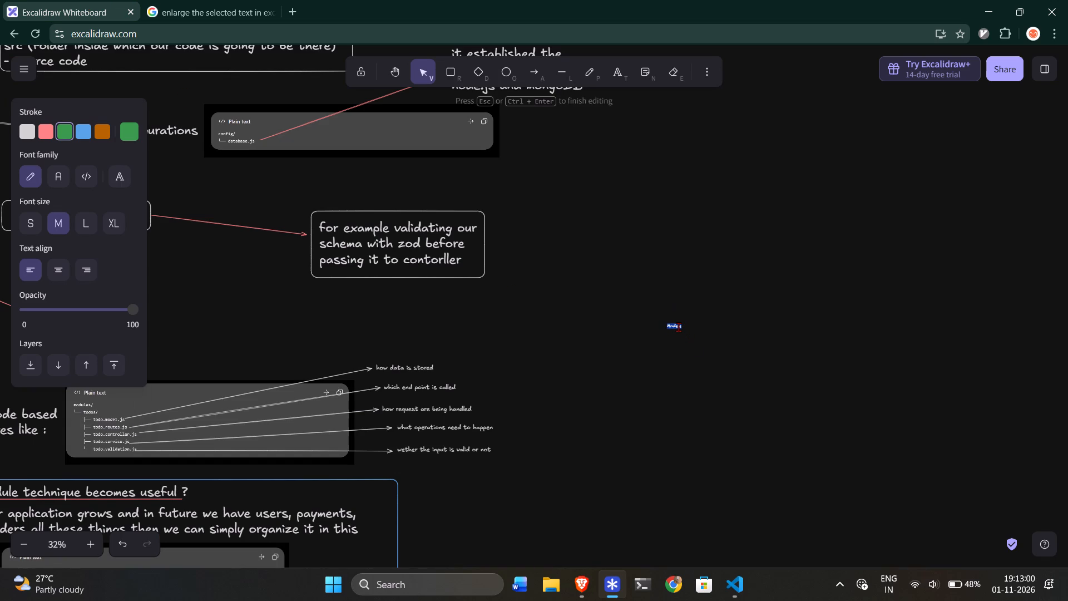
pyautogui.hotkey('ctrl', 'shift', 'Up')
pyautogui.hotkey('ctrl', 'shift', 'Up')
pyautogui.tripleClick(678, 327)
pyautogui.hotkey('ctrl', '.')
pyautogui.hotkey('ctrl', 'shift', '.')
pyautogui.hotkey('ctrl', 'shift', '.')
pyautogui.hotkey('ctrl', 'shift', '.')
pyautogui.hotkey('ctrl', 'shift', '.')
pyautogui.hotkey('ctrl', 'shift', '.')
pyautogui.hotkey('ctrl', 'shift', '.')
pyautogui.hotkey('ctrl', 'shift', '.')
pyautogui.hotkey('ctrl', 'shift', '.')
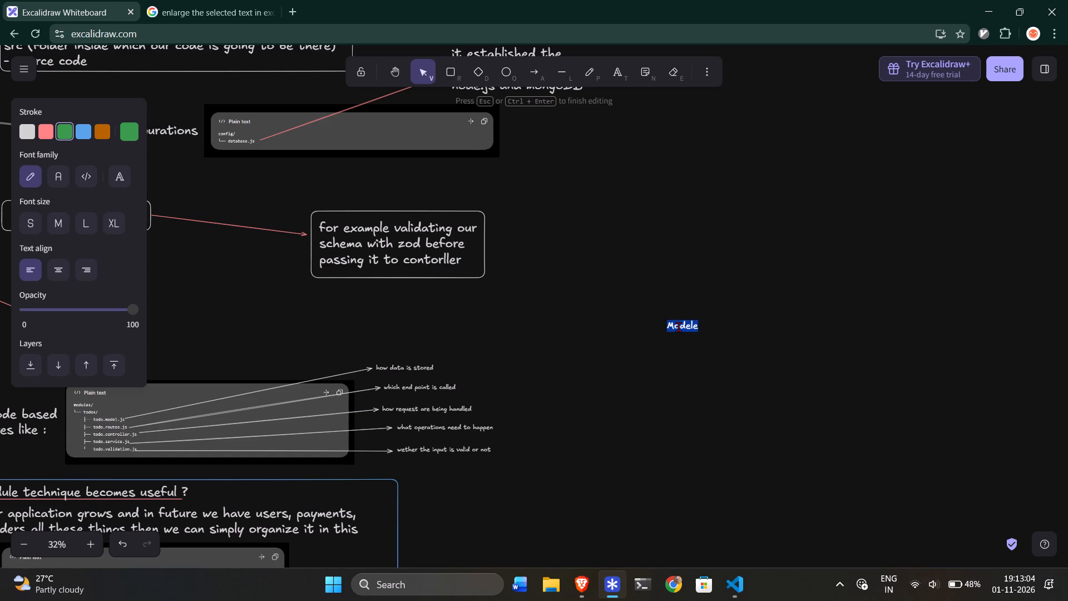
pyautogui.hotkey('ctrl', 'shift', '.')
pyautogui.hotkey('ctrl', 'shift', '.')
pyautogui.hotkey('ctrl', 'shift', '.')
pyautogui.hotkey('ctrl', 'shift', '.')
pyautogui.hotkey('ctrl', 'shift', '.')
pyautogui.hotkey('ctrl', 'shift', '.')
pyautogui.hotkey('ctrl', 'shift', '.')
pyautogui.hotkey('ctrl', 'shift', ',')
pyautogui.hotkey('ctrl', 'shift', ',')
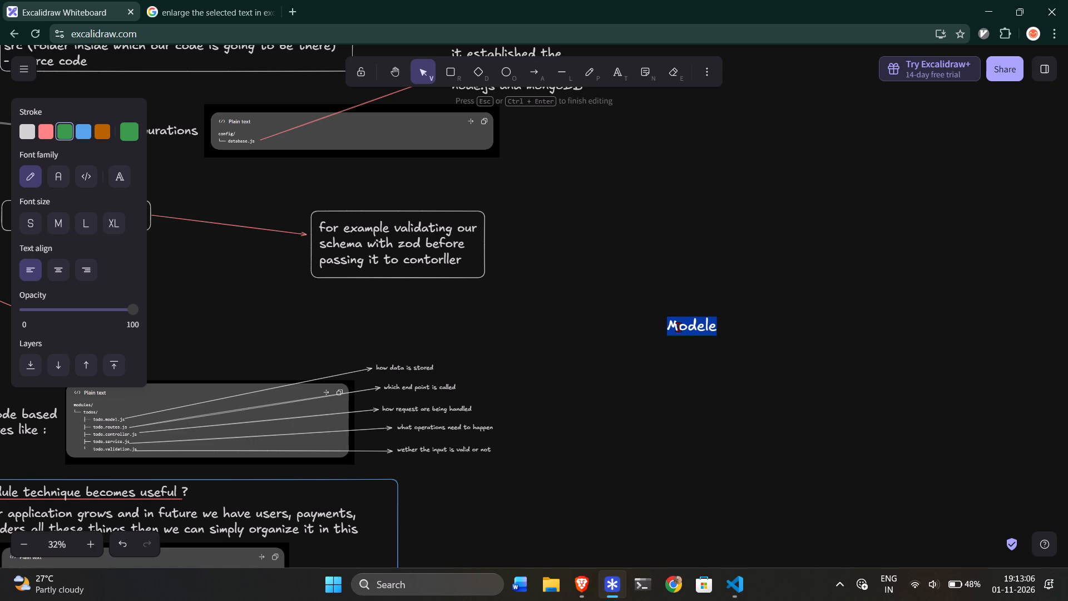
# Move the Modele label up and away from the existing notes into the empty canvas area.
pyautogui.hscroll(-2, 678, 327)
pyautogui.click(537, 327)
pyautogui.click(528, 289)
pyautogui.click(516, 329)
pyautogui.moveTo(516, 329); pyautogui.dragTo(585, 308)
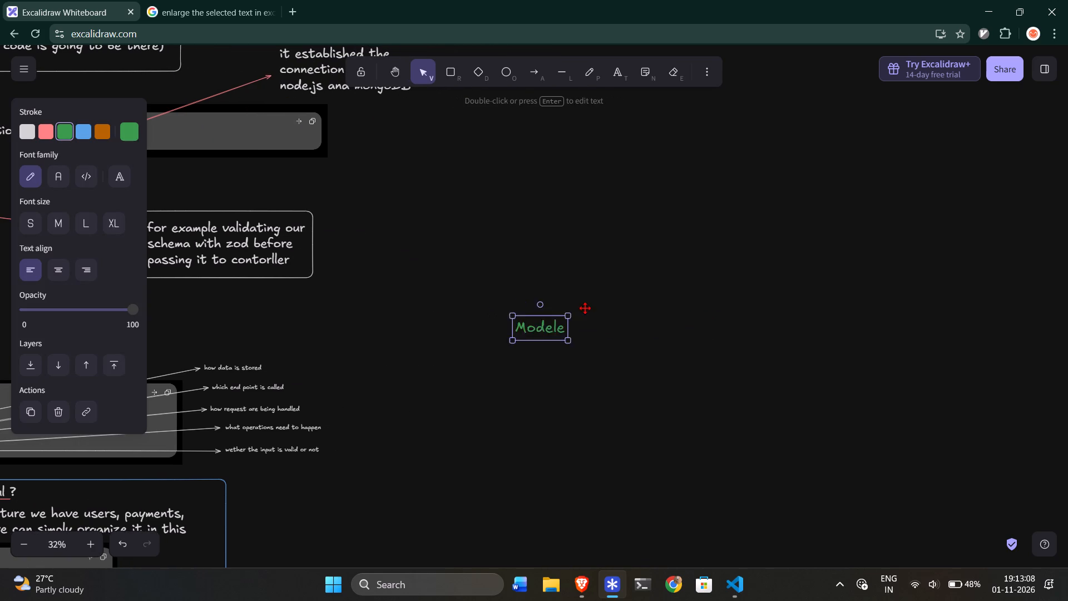
pyautogui.moveTo(585, 308); pyautogui.dragTo(646, 248)
# Replace the Modele label's text with "Schema" and, after a blank line, "Model".
pyautogui.doubleClick(646, 248)
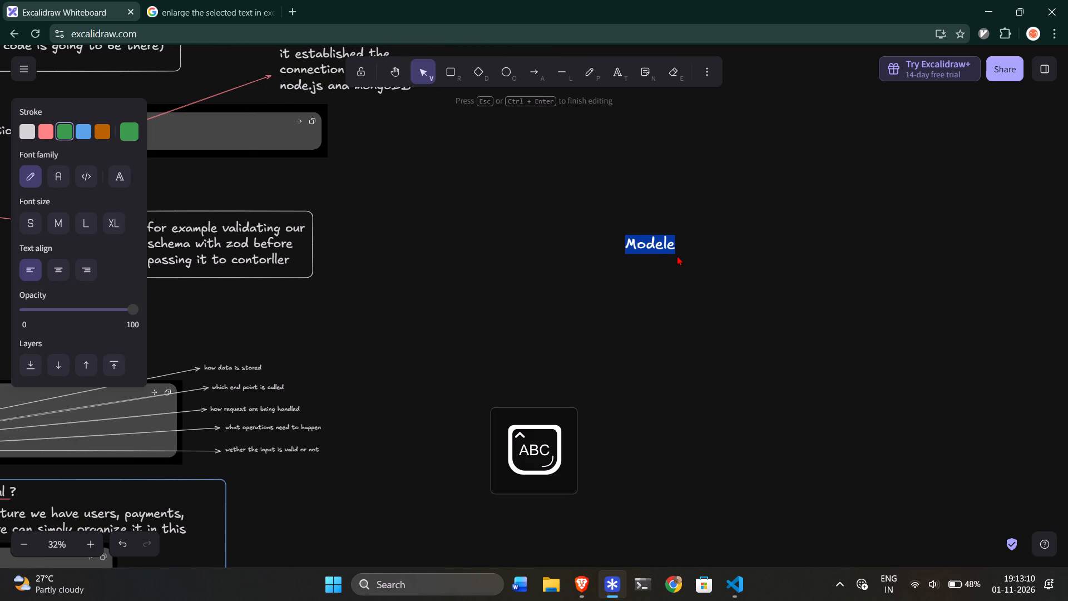
pyautogui.press('BackSpace')
pyautogui.press('BackSpace')
pyautogui.press('BackSpace')
pyautogui.press('BackSpace')
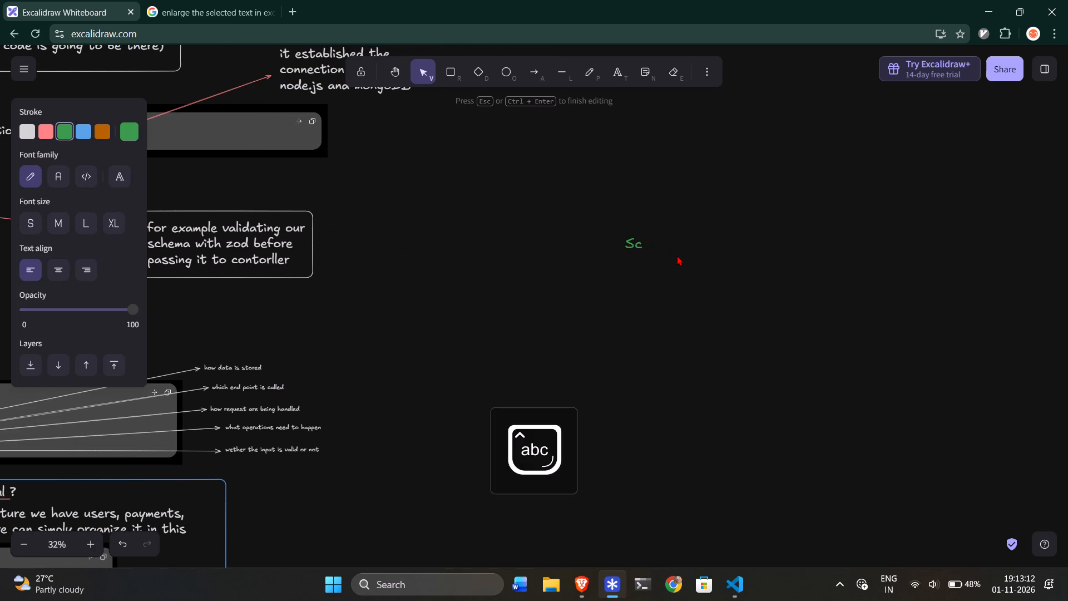
pyautogui.write('hema')
pyautogui.press('space')
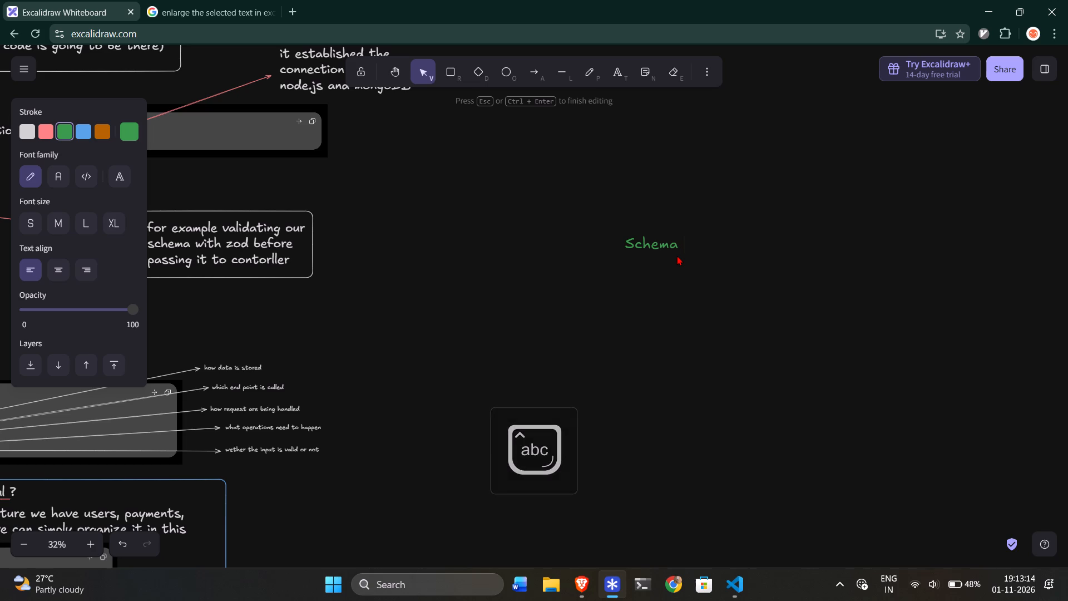
pyautogui.press('Return')
pyautogui.press('Return')
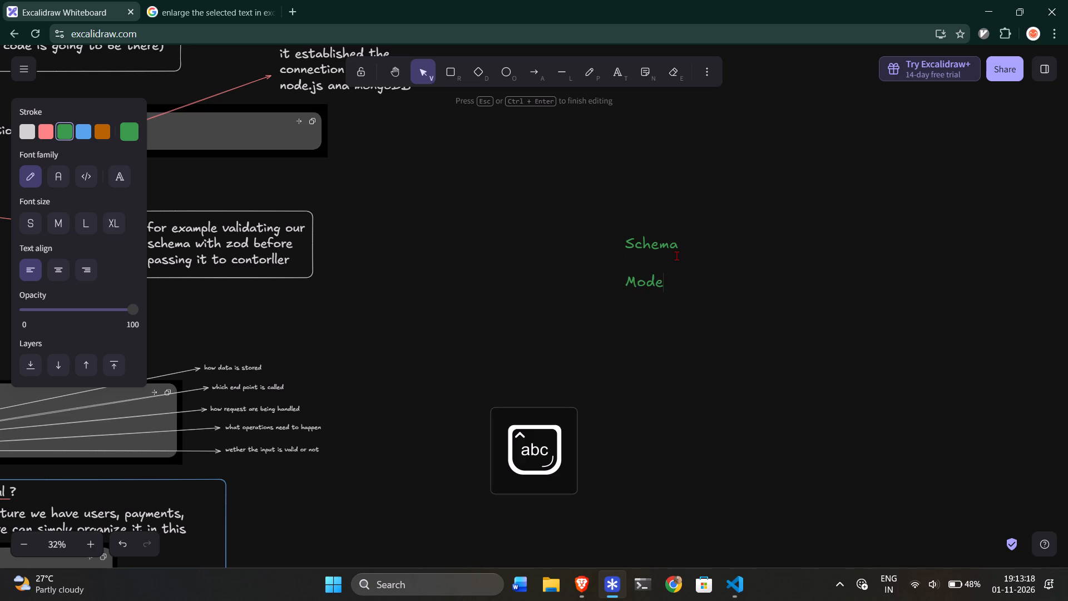
pyautogui.hscroll(-2, 676, 255)
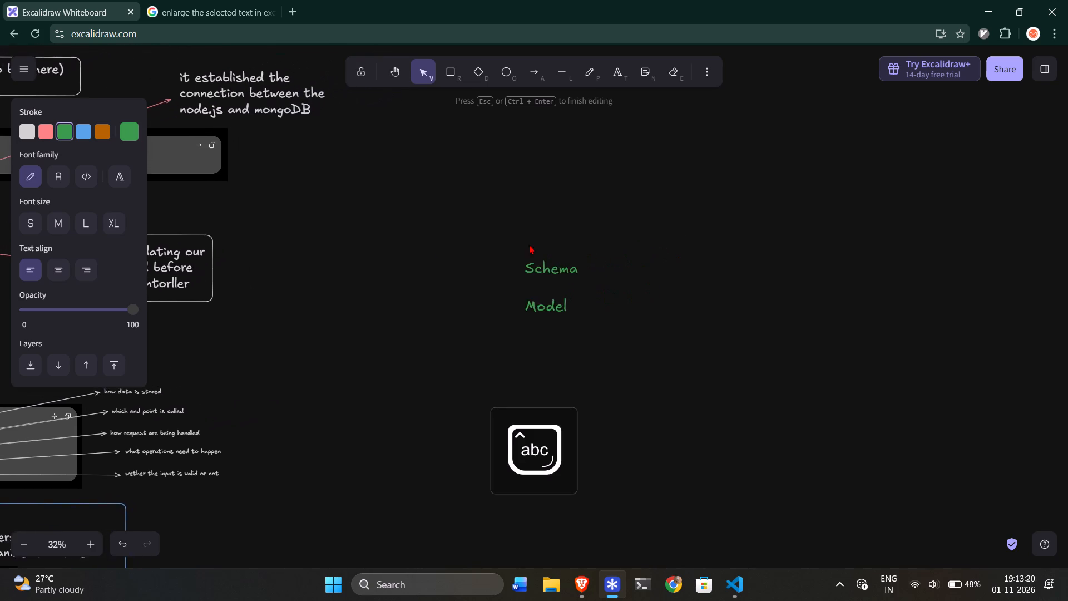
pyautogui.hscroll(-1, 528, 244)
pyautogui.tripleClick(520, 290)
pyautogui.click(523, 319)
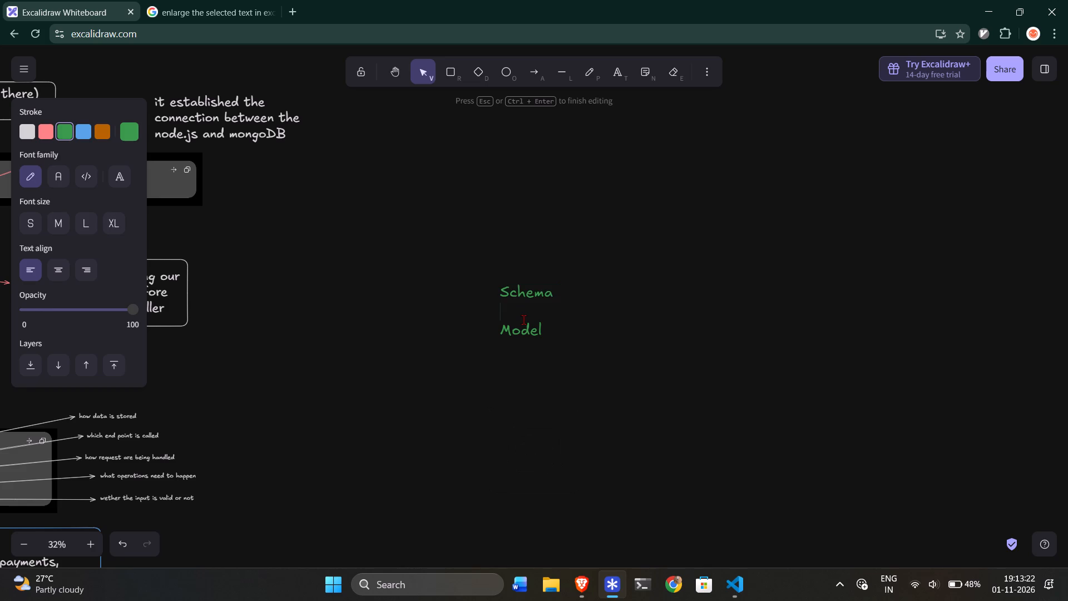
pyautogui.click(549, 357)
# Recolour the Schema and Model text from green to the white stroke colour.
pyautogui.moveTo(572, 334); pyautogui.dragTo(497, 275)
pyautogui.moveTo(468, 268); pyautogui.dragTo(586, 398)
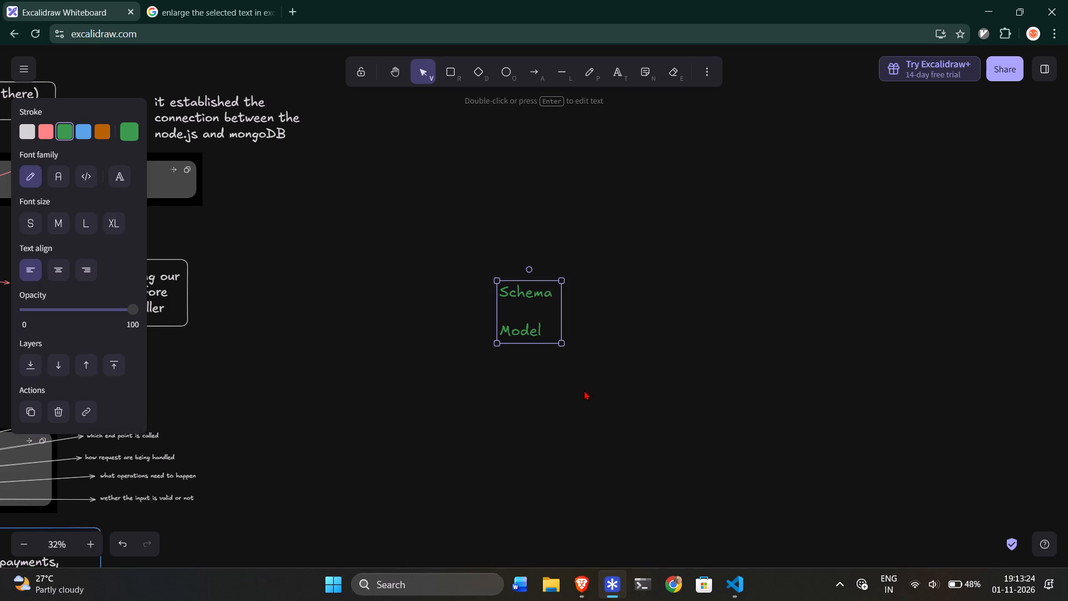
pyautogui.click(24, 131)
pyautogui.click(322, 396)
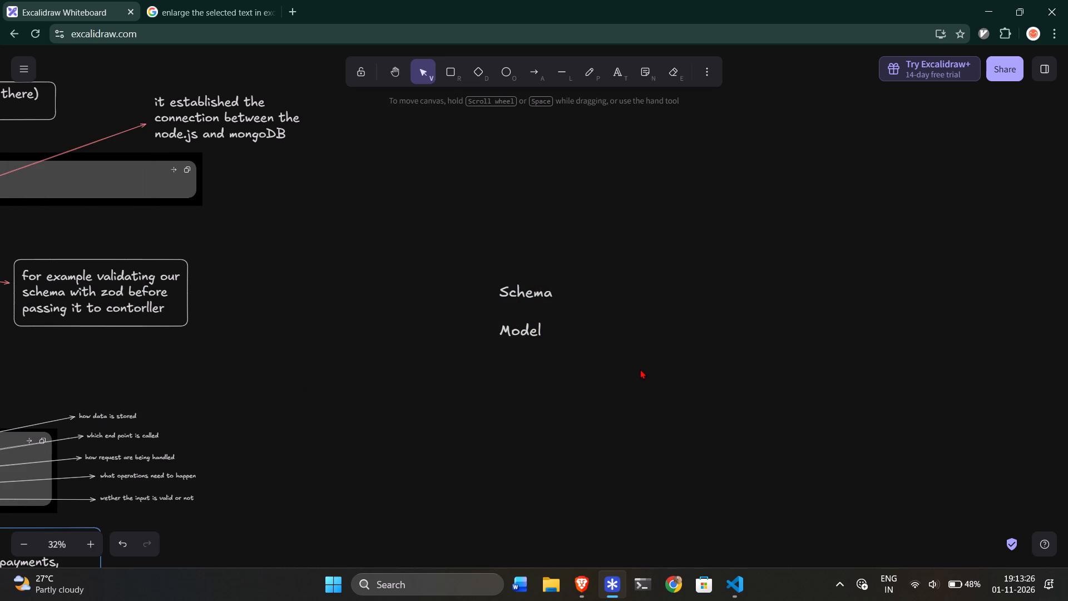
# Draw separate rounded rectangles around the words Schema and Model, fitting the Model frame and the text inside them.
pyautogui.hscroll(-1, 635, 368)
pyautogui.press('r')
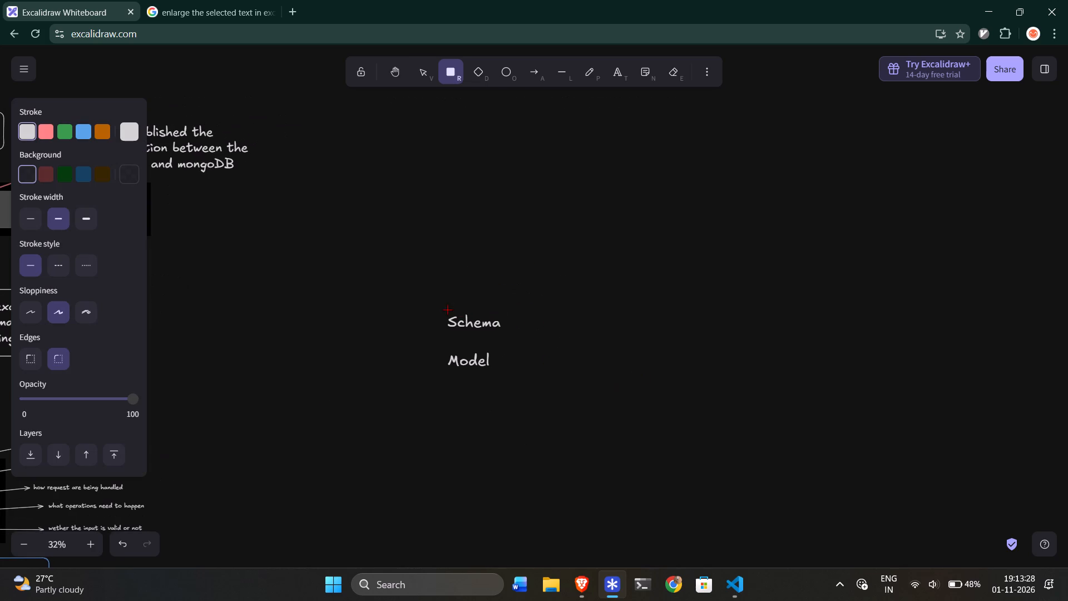
pyautogui.moveTo(444, 308); pyautogui.dragTo(505, 334)
pyautogui.press('r')
pyautogui.moveTo(433, 347); pyautogui.dragTo(498, 372)
pyautogui.moveTo(433, 346); pyautogui.dragTo(446, 349)
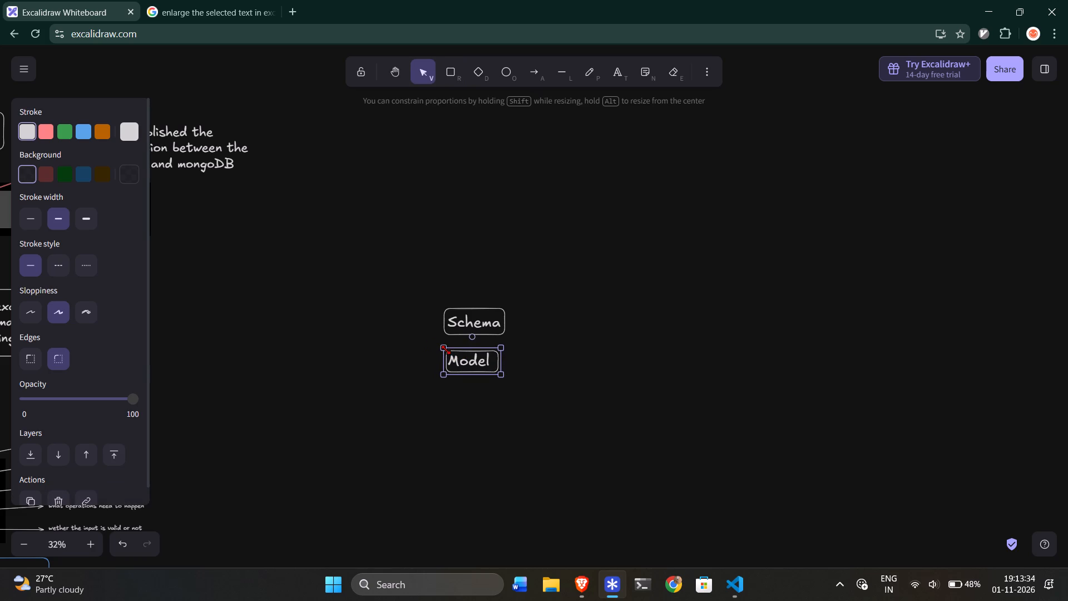
pyautogui.moveTo(446, 349); pyautogui.dragTo(443, 351)
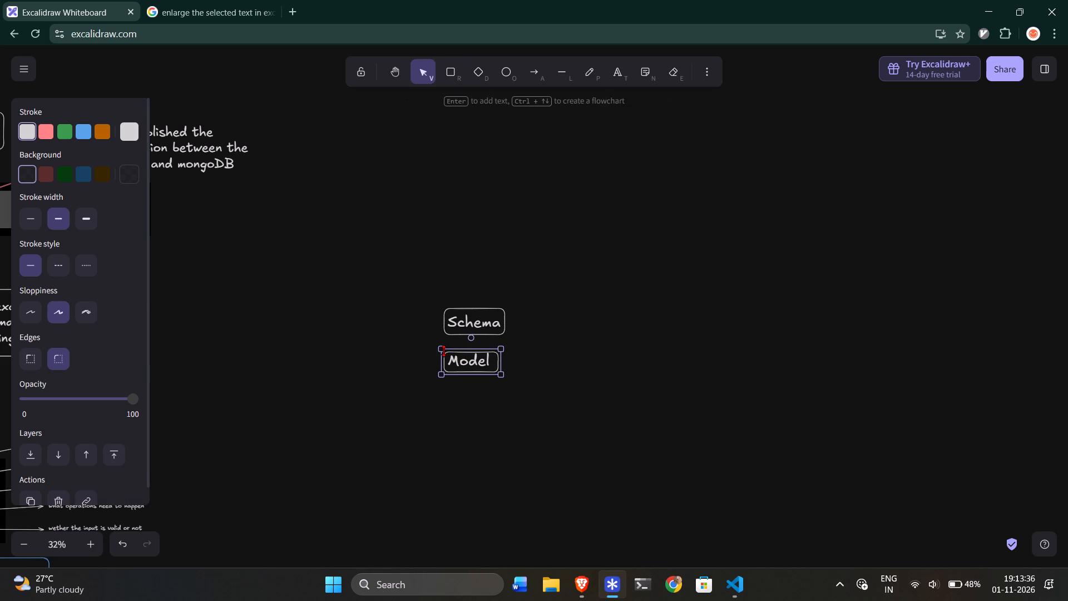
pyautogui.click(563, 341)
pyautogui.click(486, 359)
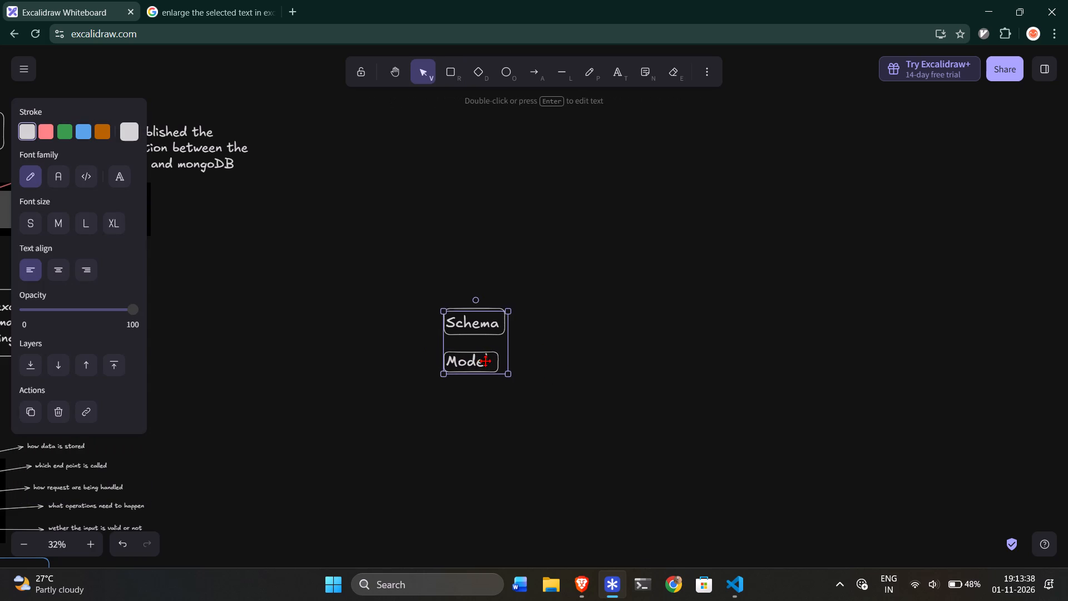
pyautogui.click(590, 367)
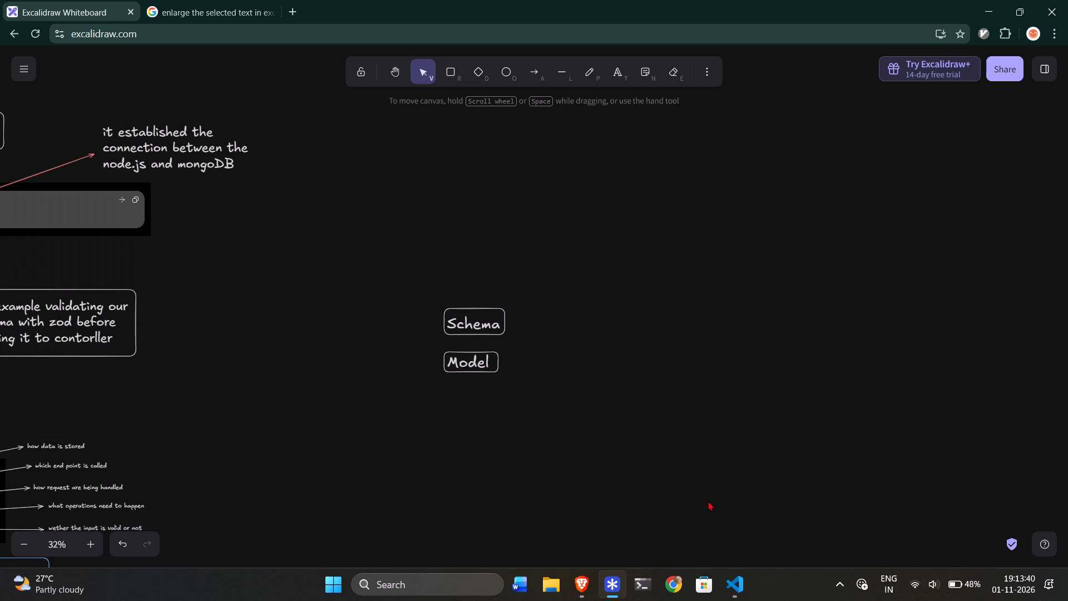
# Draw an arrow from the Schema box up into the empty area beside it, using the curved arrow type.
pyautogui.press('a')
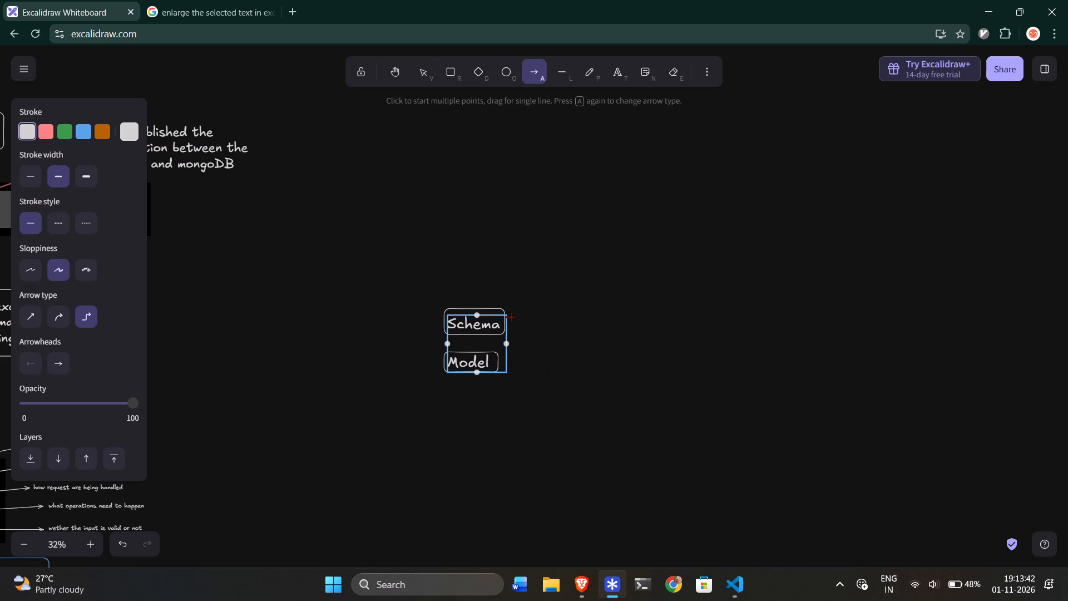
pyautogui.moveTo(511, 317); pyautogui.dragTo(627, 287)
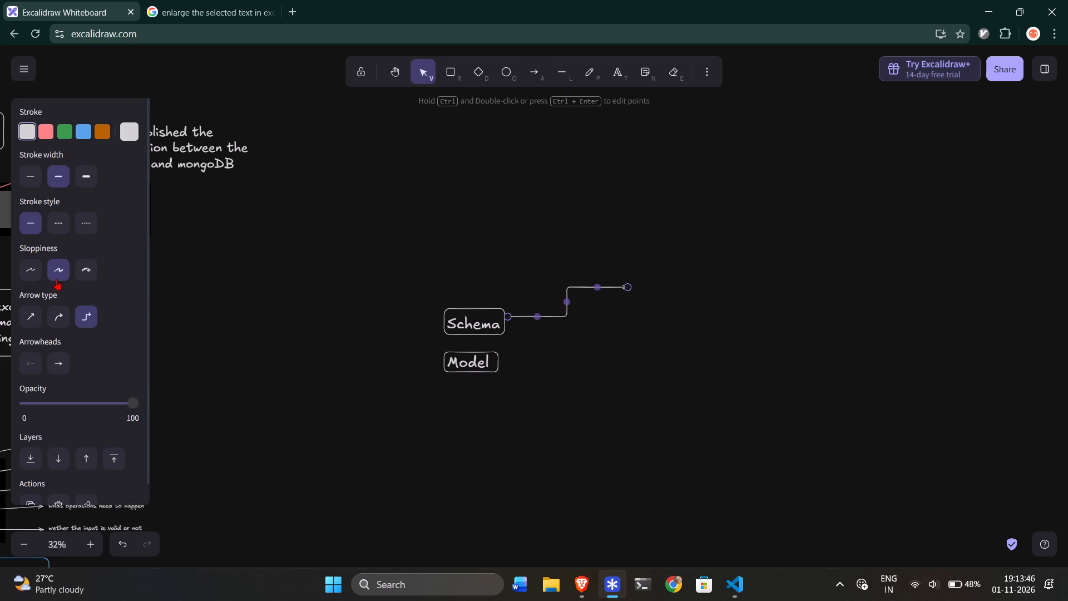
pyautogui.click(34, 311)
pyautogui.click(58, 312)
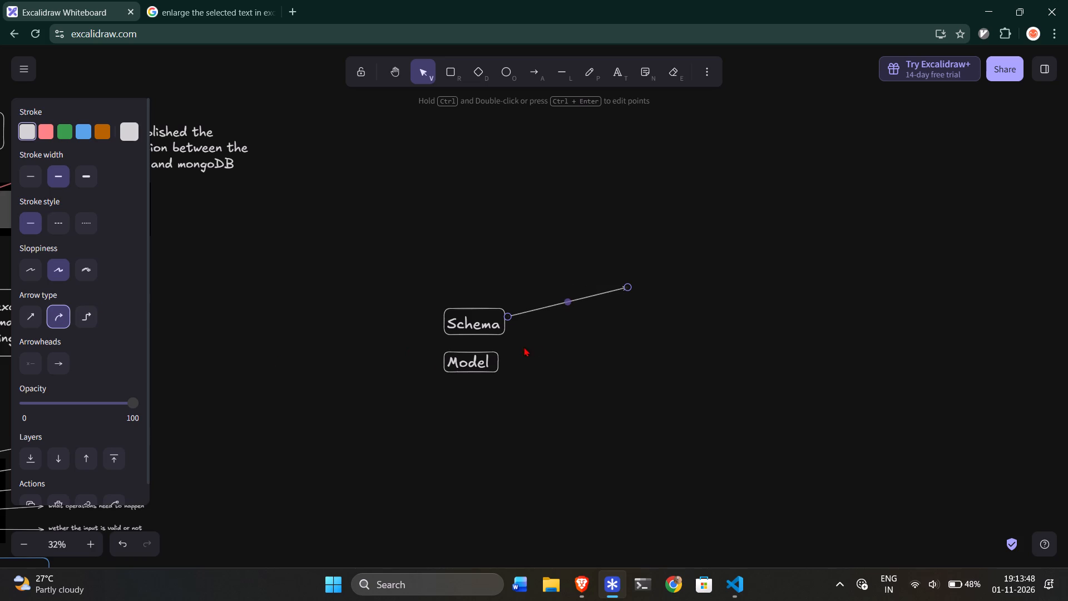
pyautogui.click(704, 268)
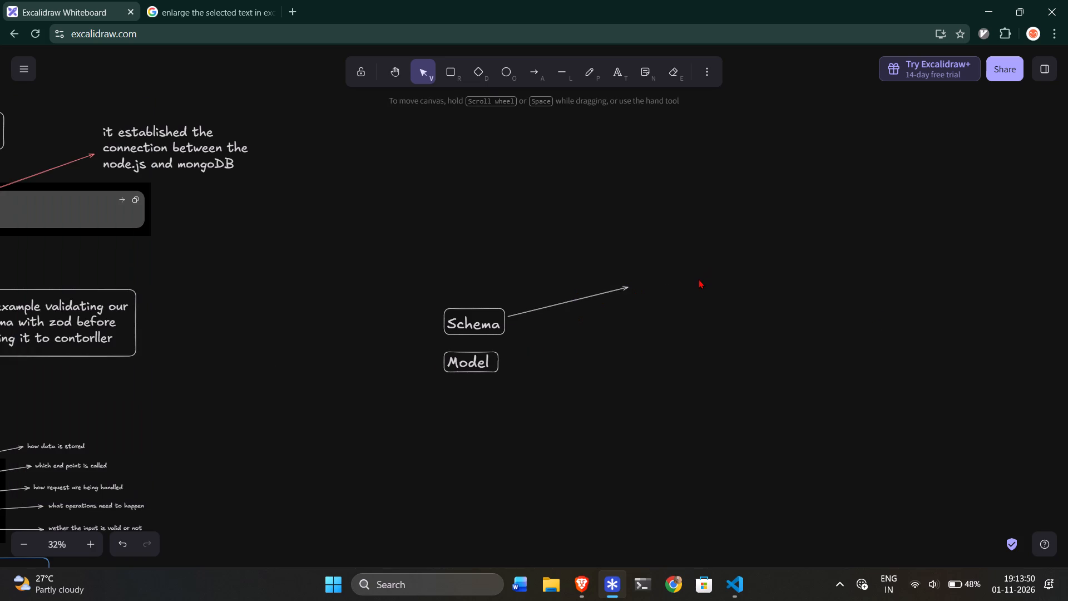
# Add the text "Schema defines the structure and the rules" at the tip of the Schema arrow.
pyautogui.press('t')
pyautogui.click(636, 265)
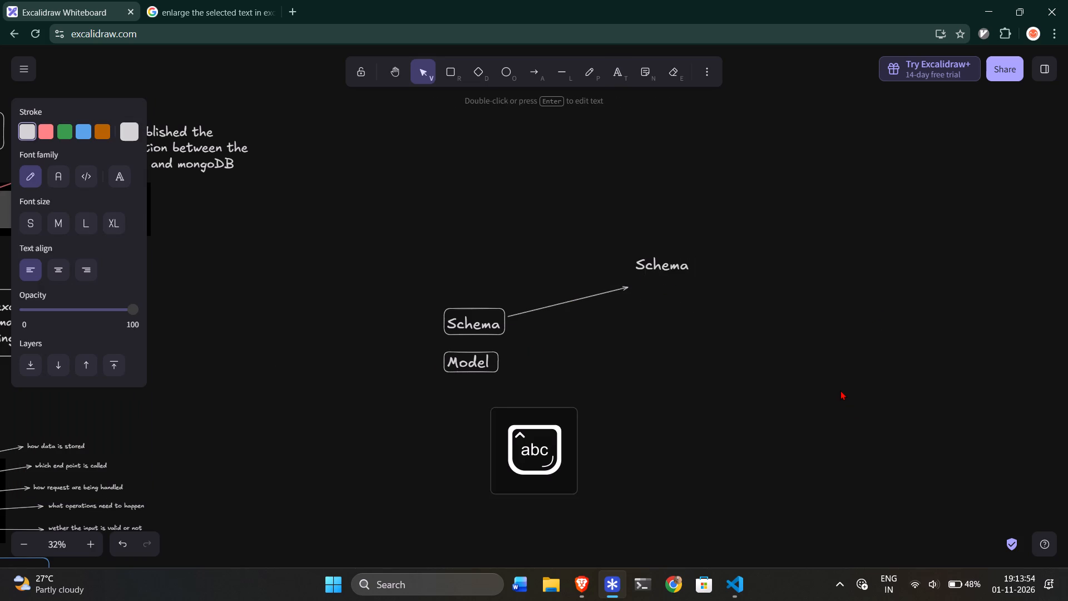
pyautogui.press('BackSpace')
pyautogui.press('BackSpace')
pyautogui.press('BackSpace')
pyautogui.press('BackSpace')
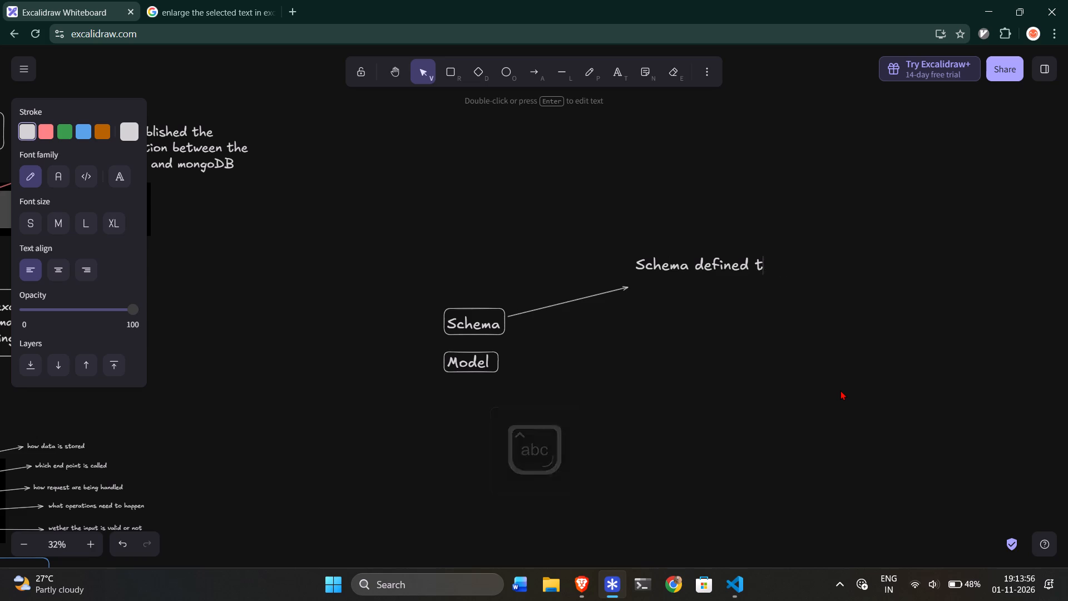
pyautogui.press('BackSpace')
pyautogui.press('s')
pyautogui.press('BackSpace')
pyautogui.press('BackSpace')
pyautogui.write('s the structue')
pyautogui.press('BackSpace')
pyautogui.write('re and the')
pyautogui.press('space')
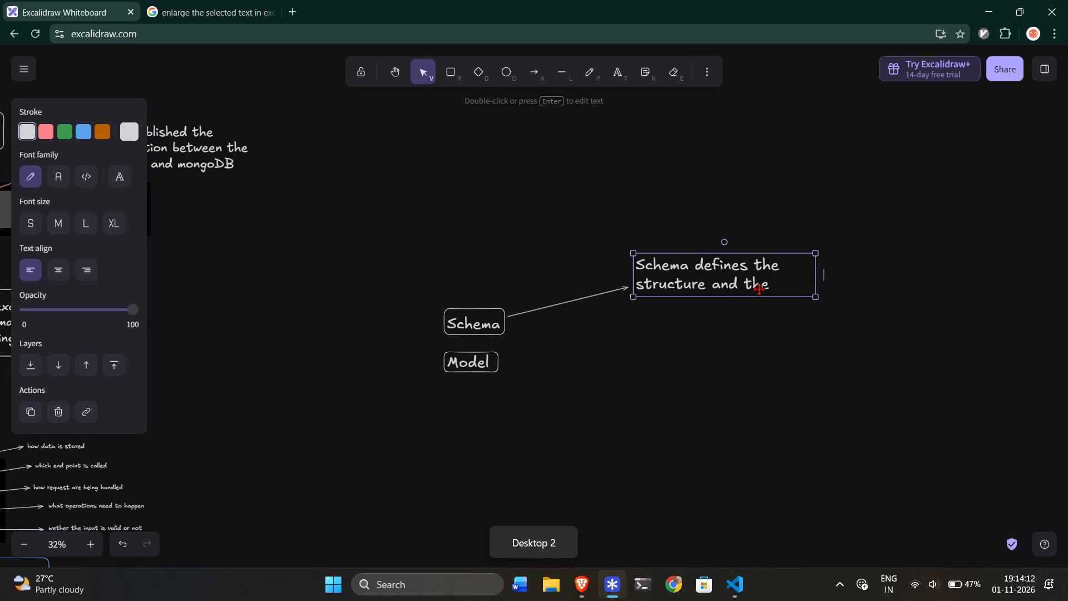
pyautogui.doubleClick(774, 283)
pyautogui.press('Right')
pyautogui.write('rules')
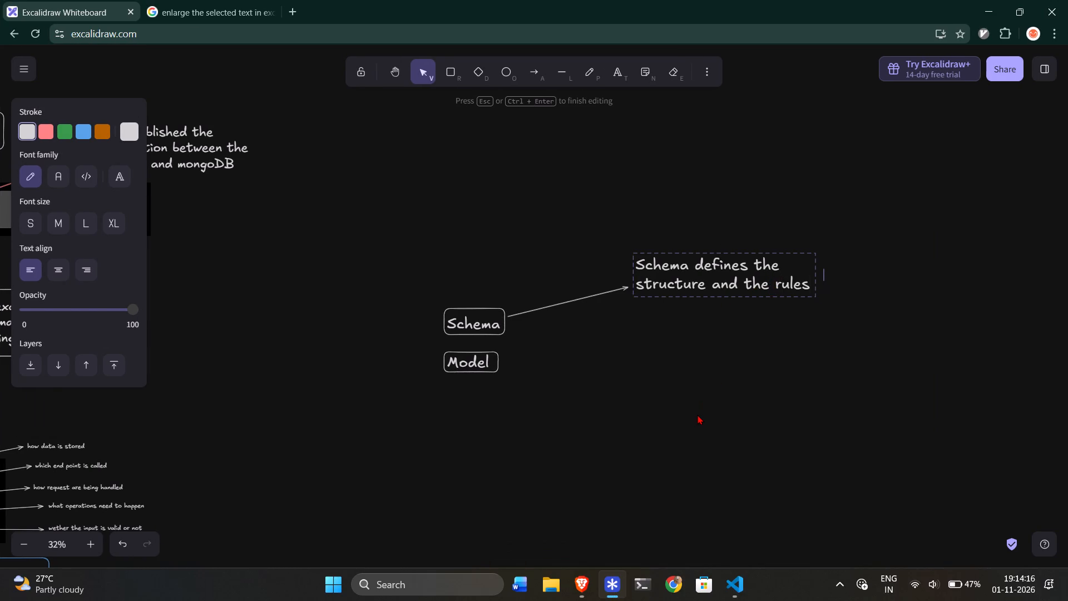
pyautogui.click(697, 415)
# Draw an arrow from the Model box out to the empty area below the schema definition.
pyautogui.press('a')
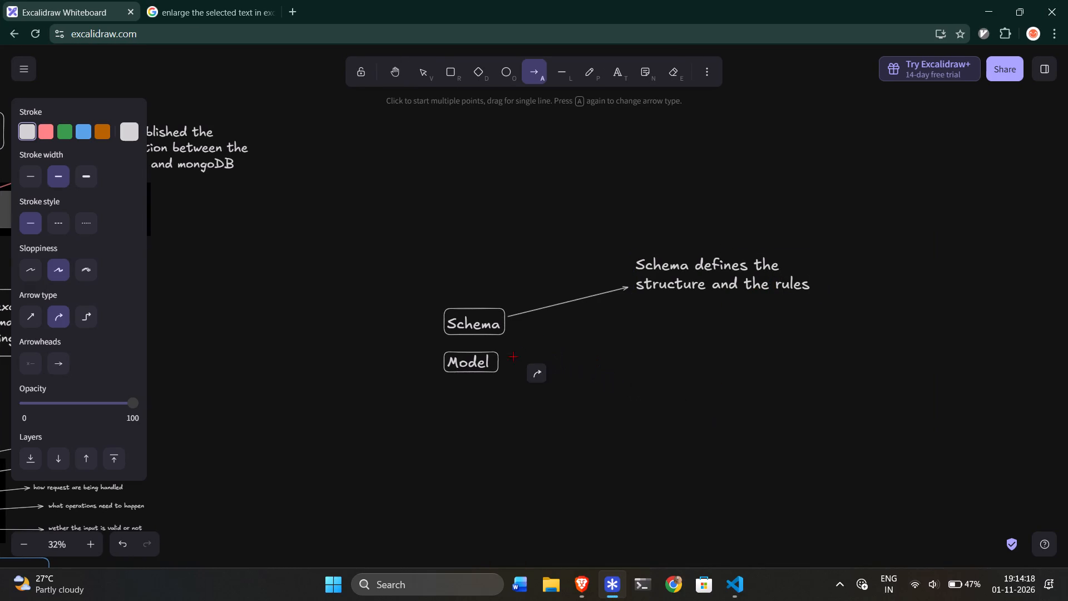
pyautogui.moveTo(510, 361); pyautogui.dragTo(665, 351)
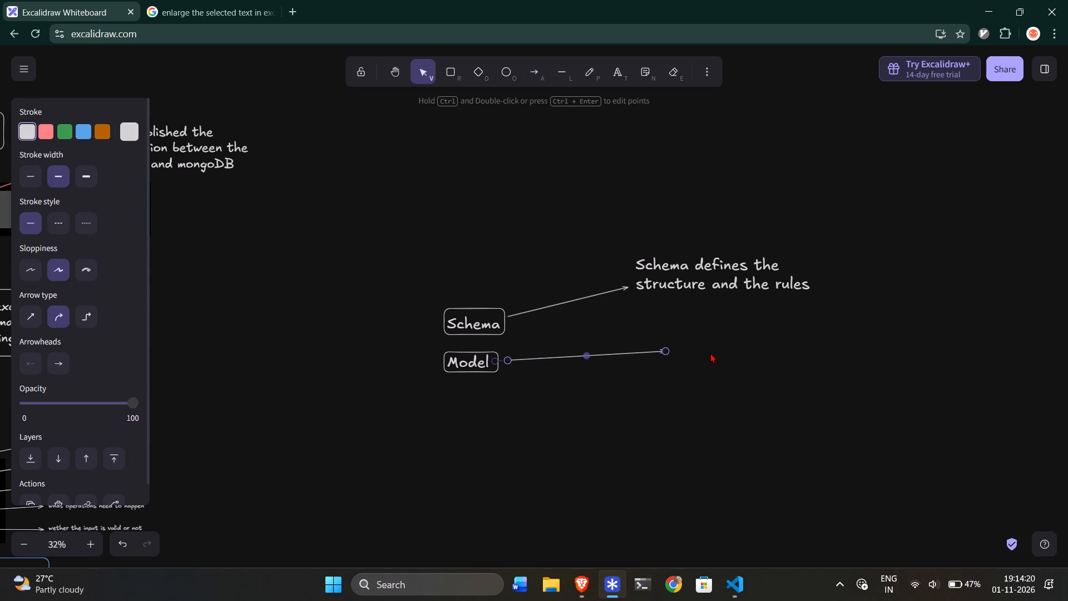
pyautogui.click(710, 353)
# Add the text "Model provides the method" at the tip of the Model arrow, consulting ChatGPT's schema and model definitions.
pyautogui.press('t')
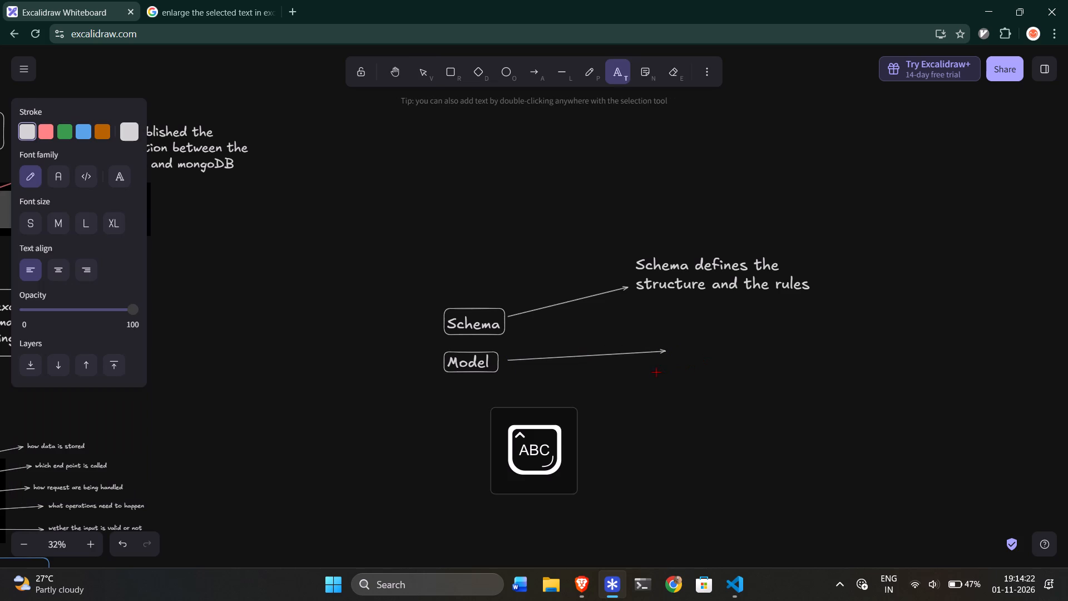
pyautogui.click(680, 354)
pyautogui.press('BackSpace')
pyautogui.press('BackSpace')
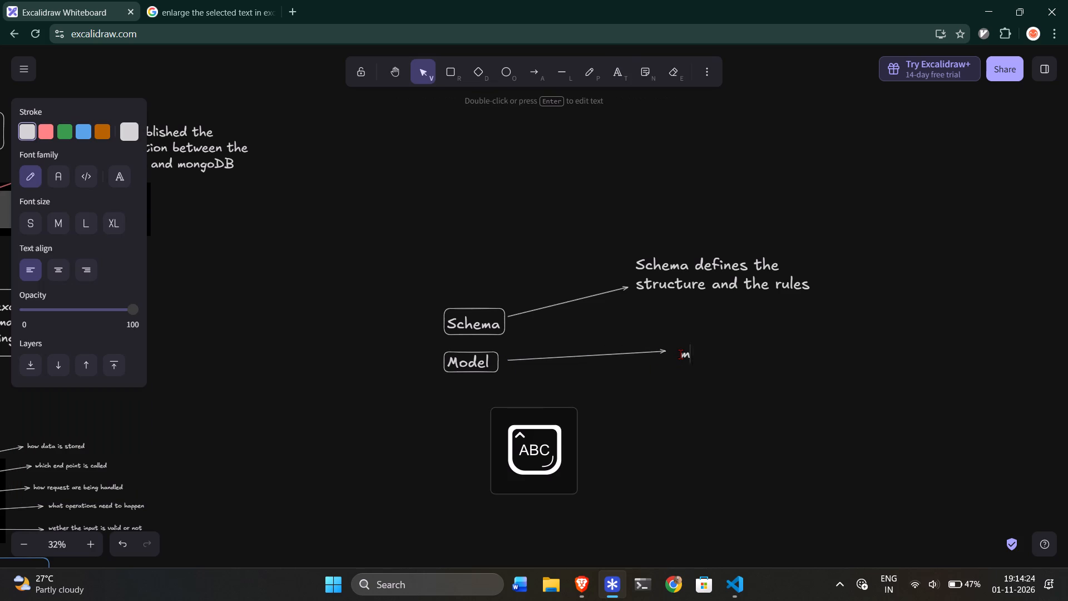
pyautogui.press('BackSpace')
pyautogui.write('odel')
pyautogui.press('space')
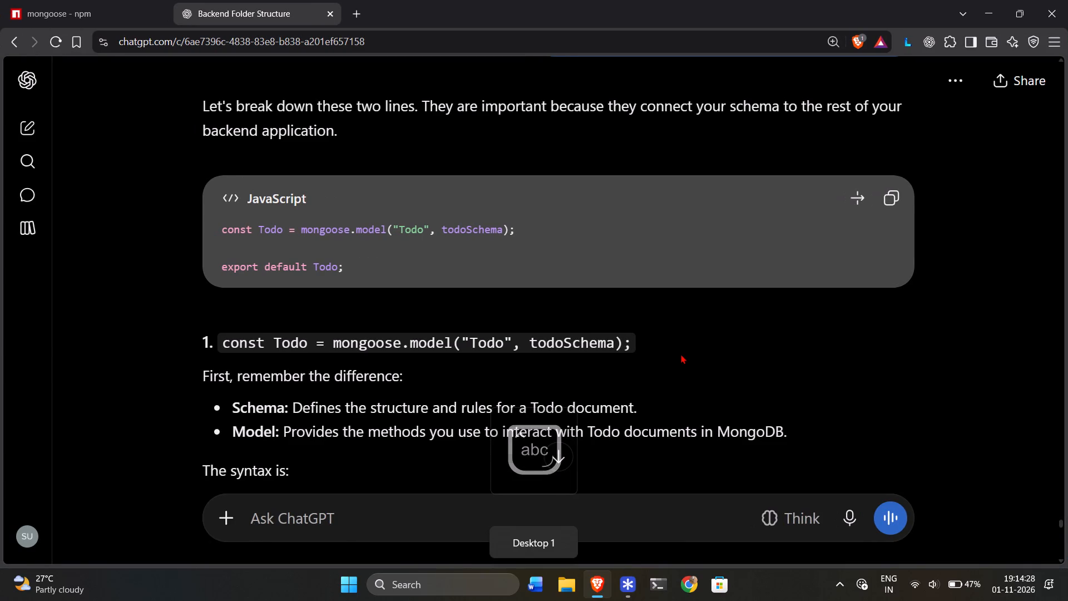
pyautogui.scroll(-1, 680, 354)
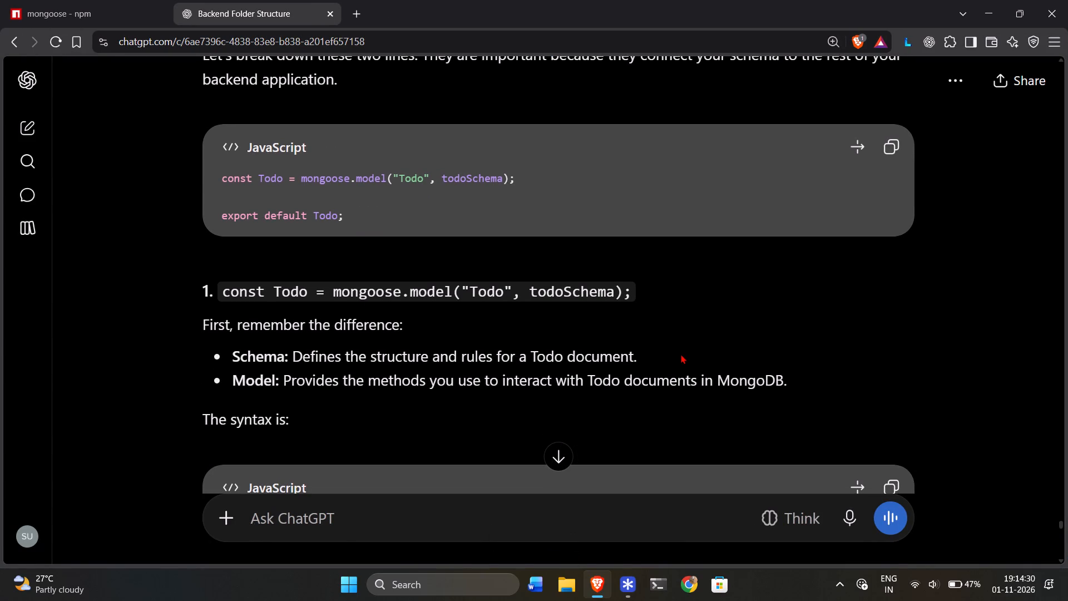
pyautogui.scroll(-1, 680, 354)
pyautogui.doubleClick(710, 352)
pyautogui.press('Right')
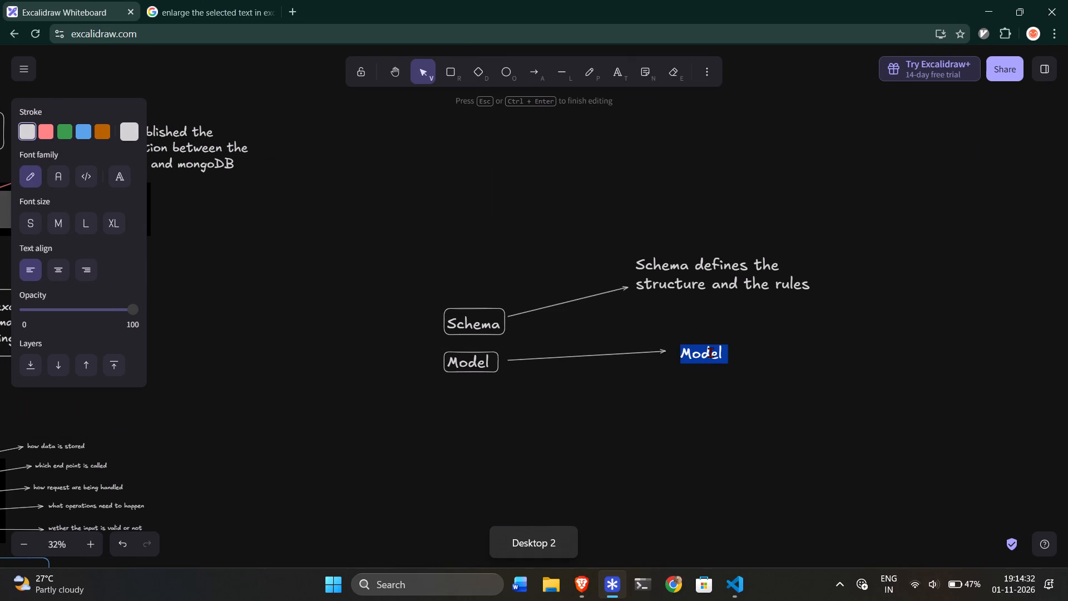
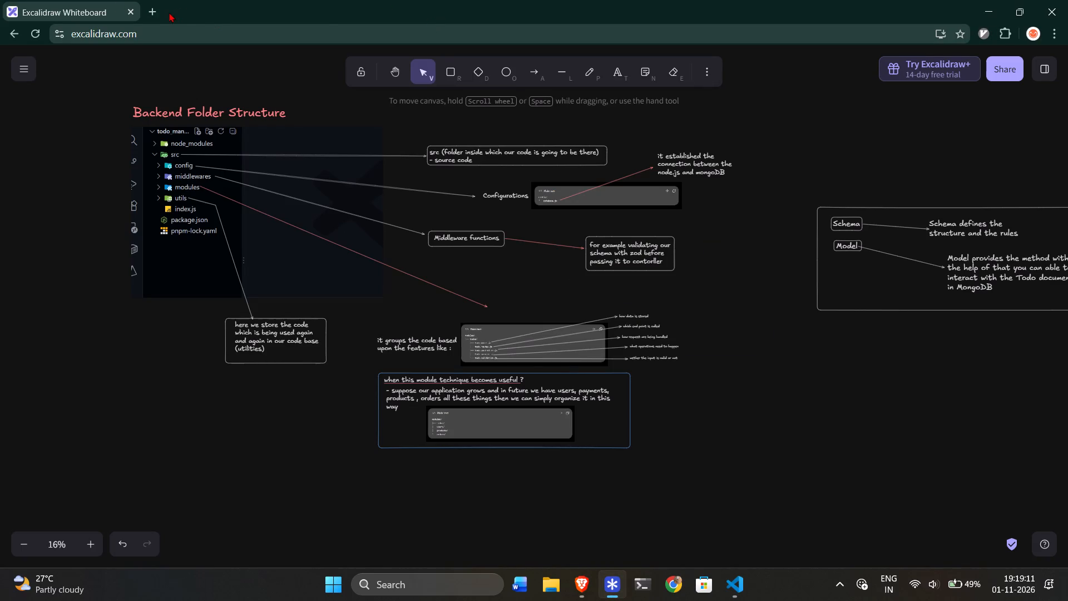
# In the Excalidraw notes, draw a rectangle around the "how data is stored" label beside the modules file list.
pyautogui.hscroll(-2, 154, 0)
pyautogui.click(758, 318)
pyautogui.hscroll(-2, 753, 323)
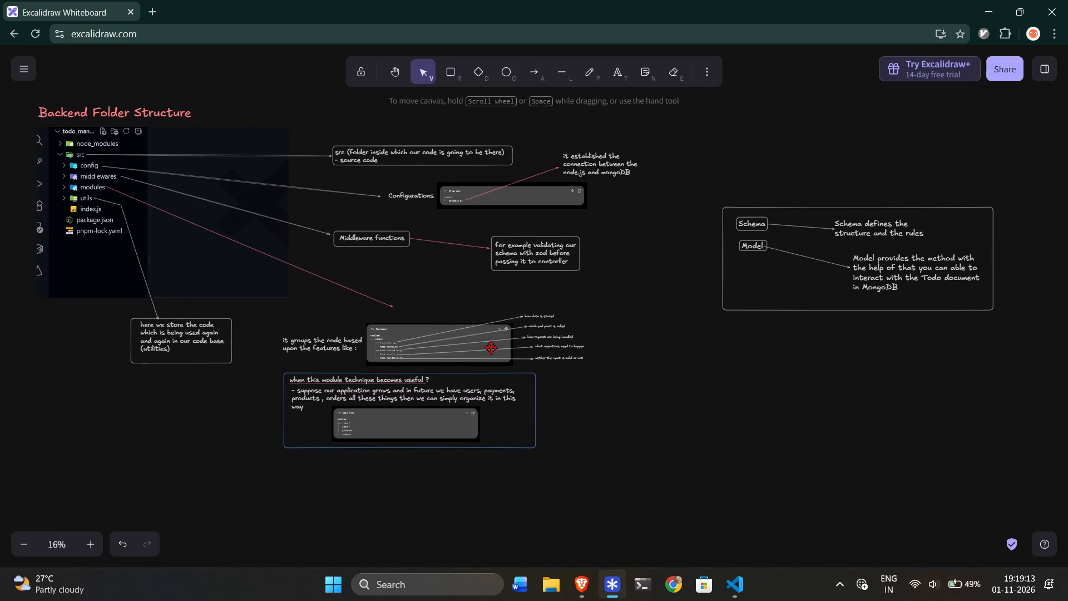
pyautogui.hscroll(-1, 477, 347)
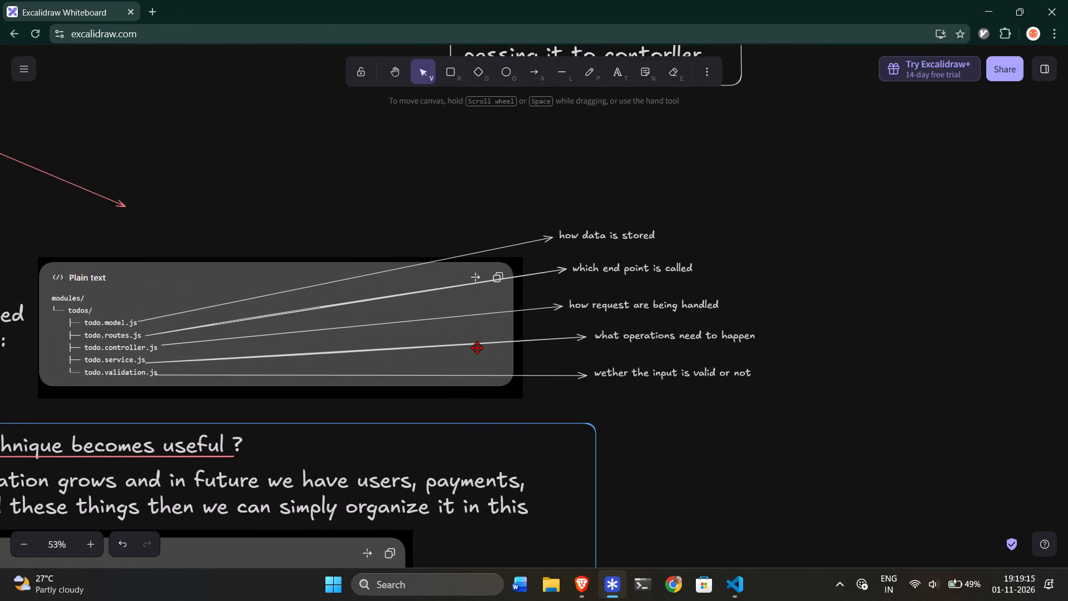
pyautogui.hscroll(-4, 476, 347)
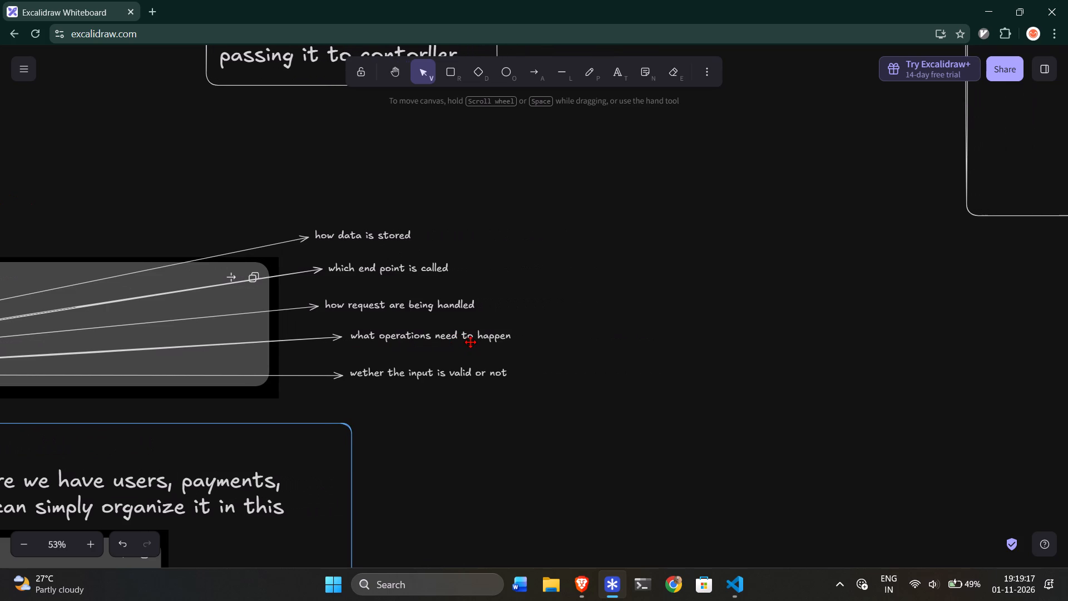
pyautogui.press('t')
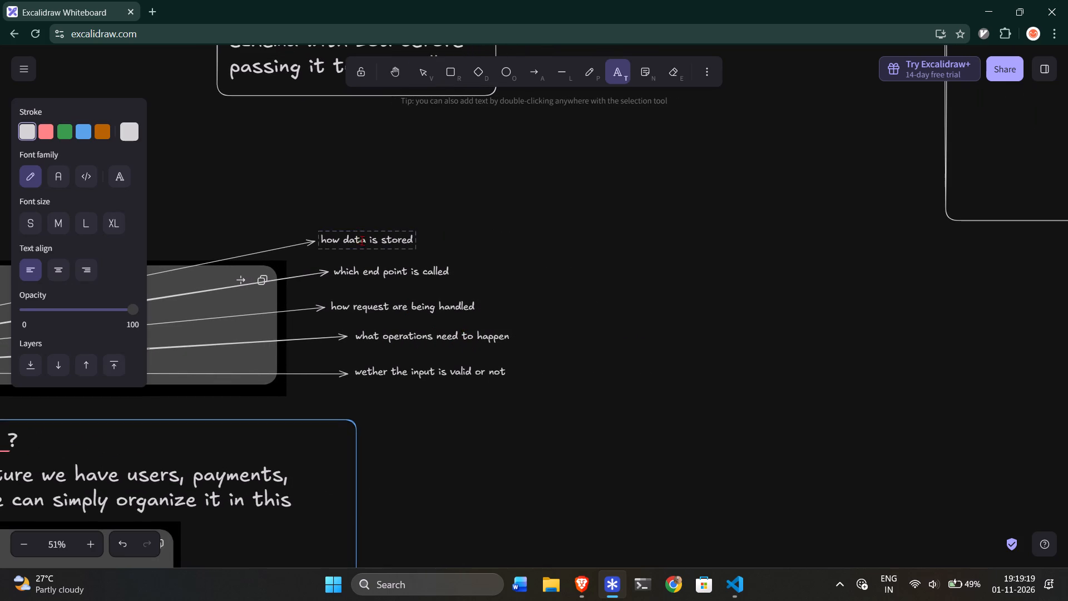
pyautogui.press('r')
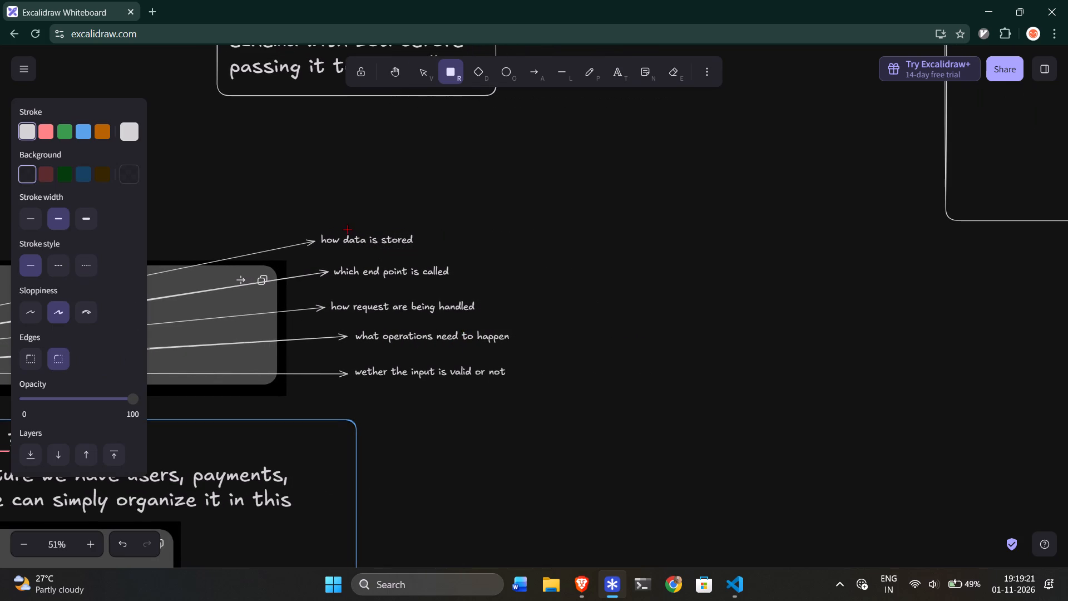
pyautogui.moveTo(313, 223); pyautogui.dragTo(437, 256)
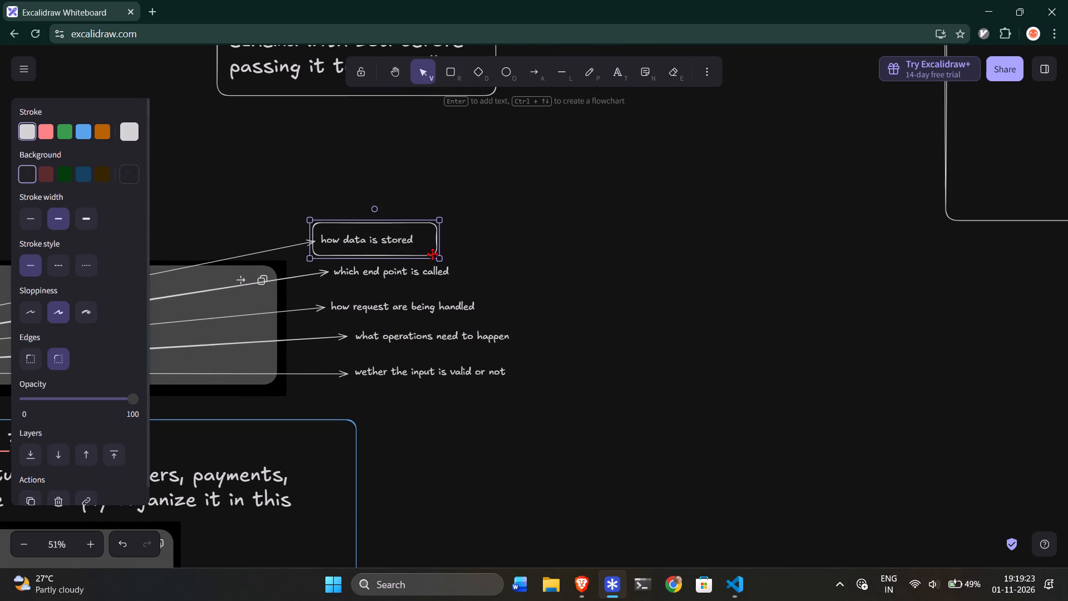
pyautogui.click(398, 209)
# Draw a long arrow from the "how data is stored" box to the empty canvas area below the Schema and Model frame.
pyautogui.press('a')
pyautogui.moveTo(438, 229); pyautogui.dragTo(918, 299)
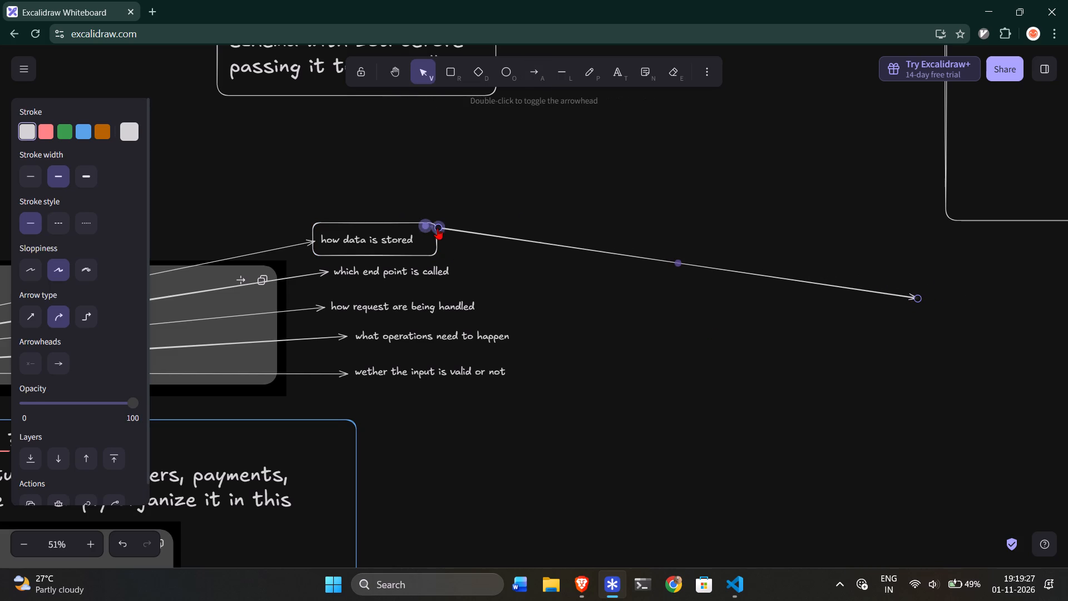
pyautogui.moveTo(441, 228); pyautogui.dragTo(446, 240)
pyautogui.click(757, 348)
# Add the text "here we will define the schema of the model that is eventually being created in the mongoDB(example)" at the new arrow's tip.
pyautogui.hscroll(-1, 756, 346)
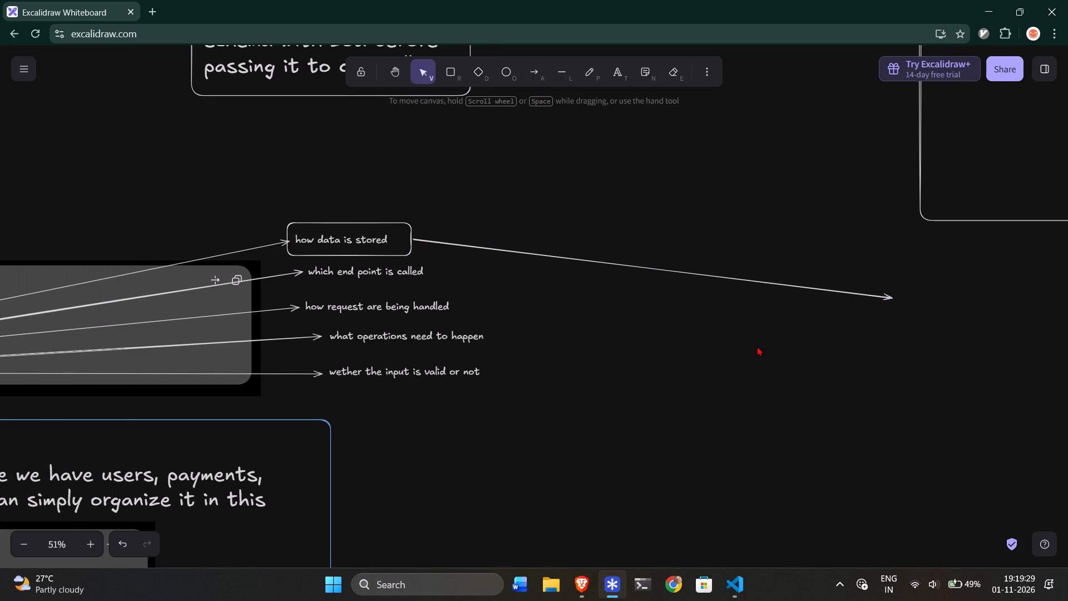
pyautogui.hscroll(-5, 756, 346)
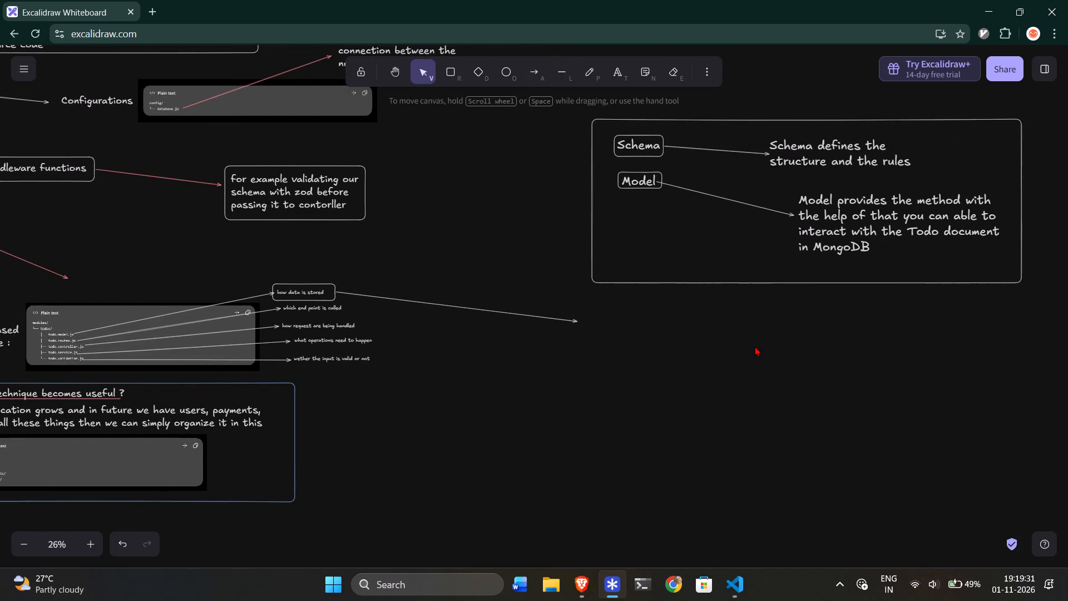
pyautogui.scroll(-1, 749, 345)
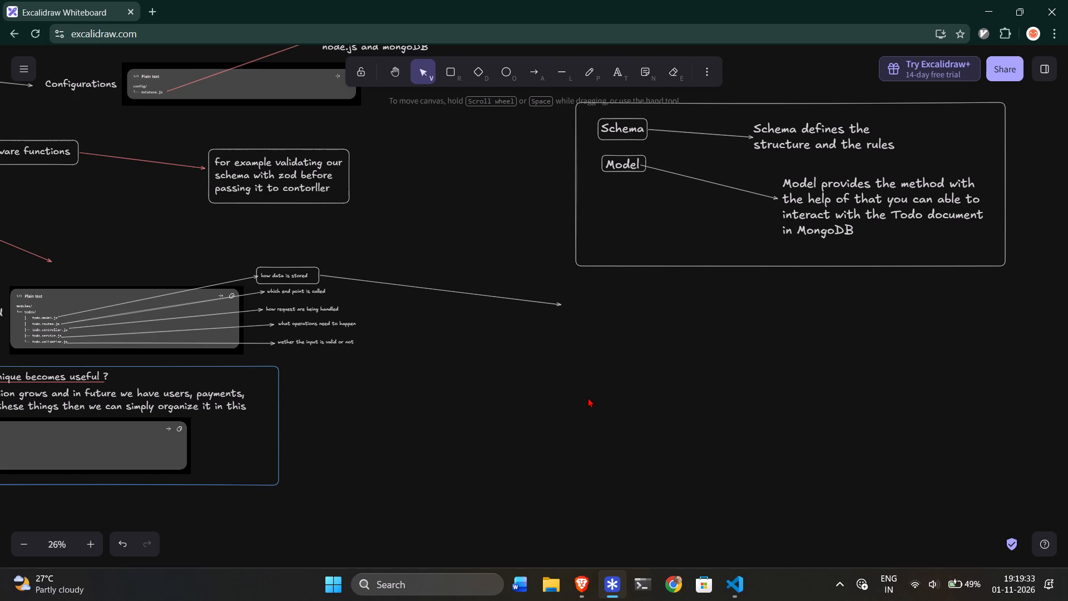
pyautogui.press('t')
pyautogui.click(572, 297)
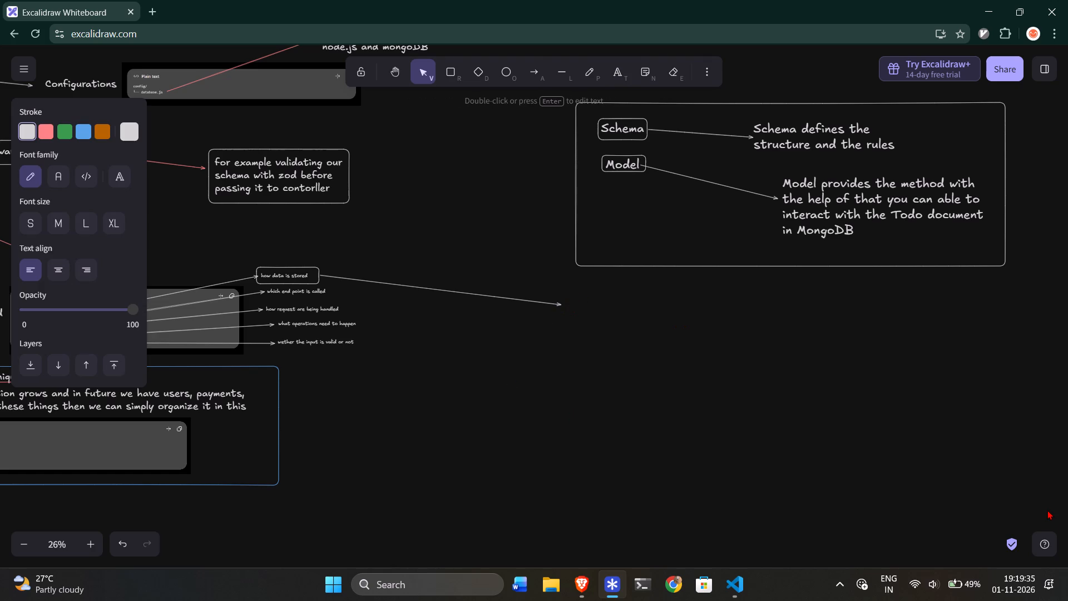
pyautogui.write('her w')
pyautogui.press('BackSpace')
pyautogui.press('BackSpace')
pyautogui.write('r w')
pyautogui.press('BackSpace')
pyautogui.press('BackSpace')
pyautogui.press('BackSpace')
pyautogui.write('e we will define the sch')
pyautogui.write('ema of the')
pyautogui.press('space')
pyautogui.write('mdo')
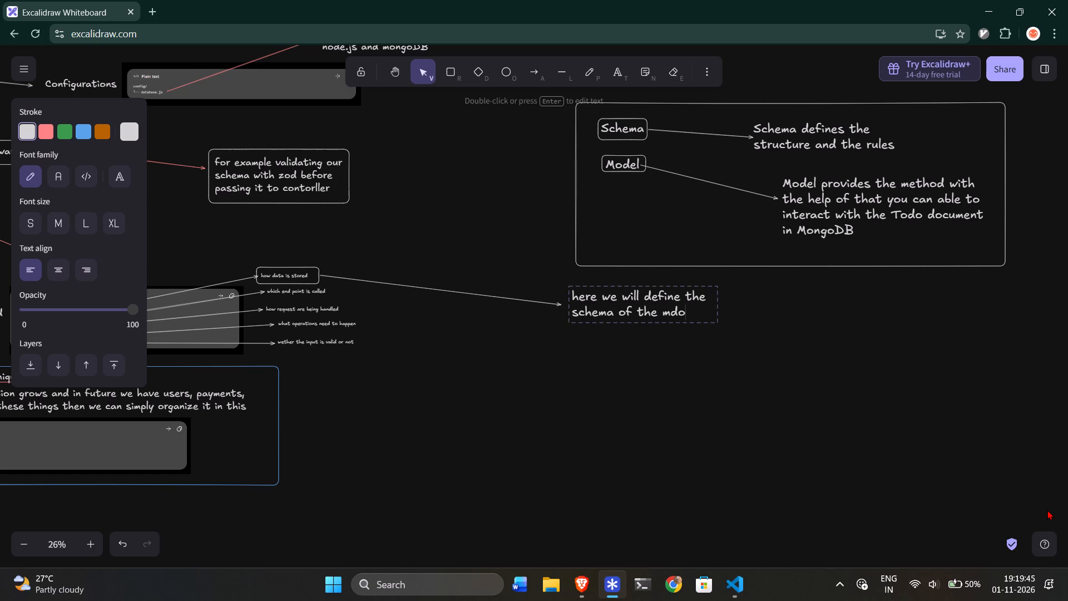
pyautogui.press('BackSpace')
pyautogui.press('BackSpace')
pyautogui.write('odel')
pyautogui.press('space')
pyautogui.write('that is eventuallu')
pyautogui.press('space')
pyautogui.press('BackSpace')
pyautogui.press('BackSpace')
pyautogui.write('y being')
pyautogui.press('space')
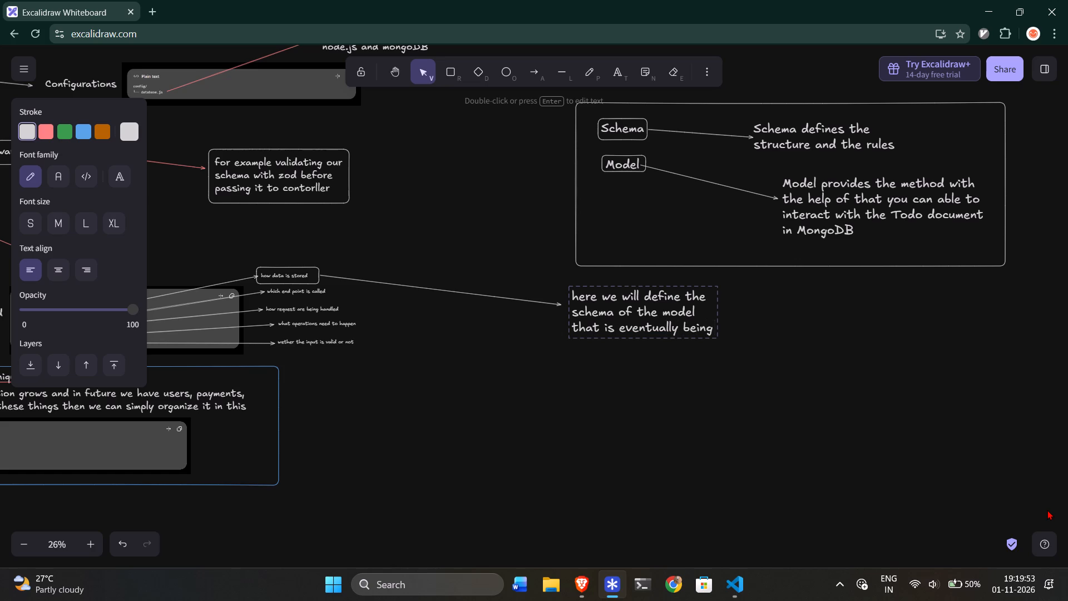
pyautogui.write('created int')
pyautogui.press('space')
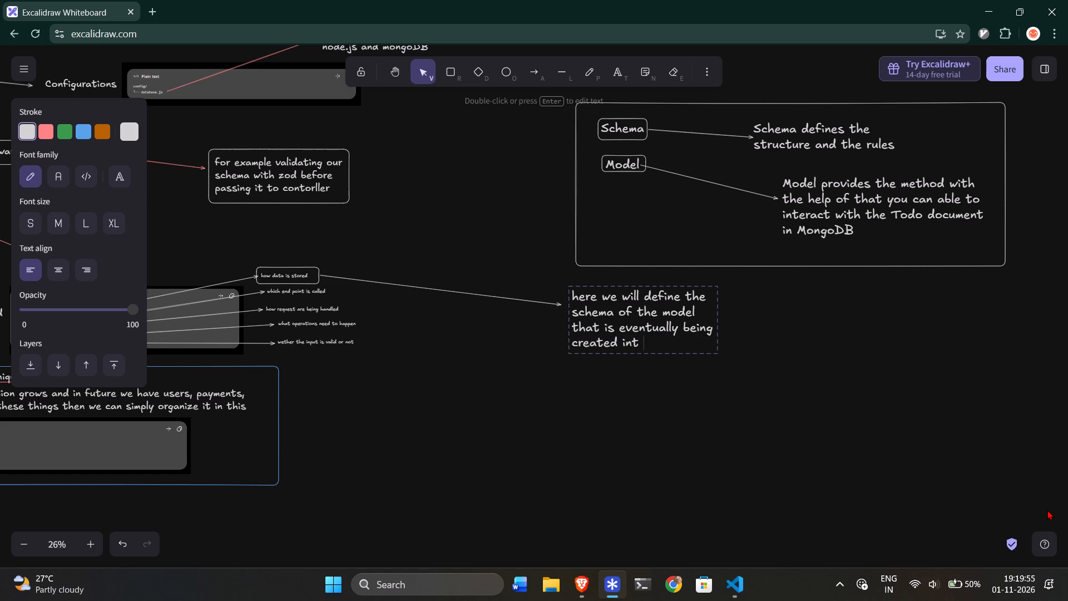
pyautogui.press('BackSpace')
pyautogui.press('BackSpace')
pyautogui.press('space')
pyautogui.write('the mon')
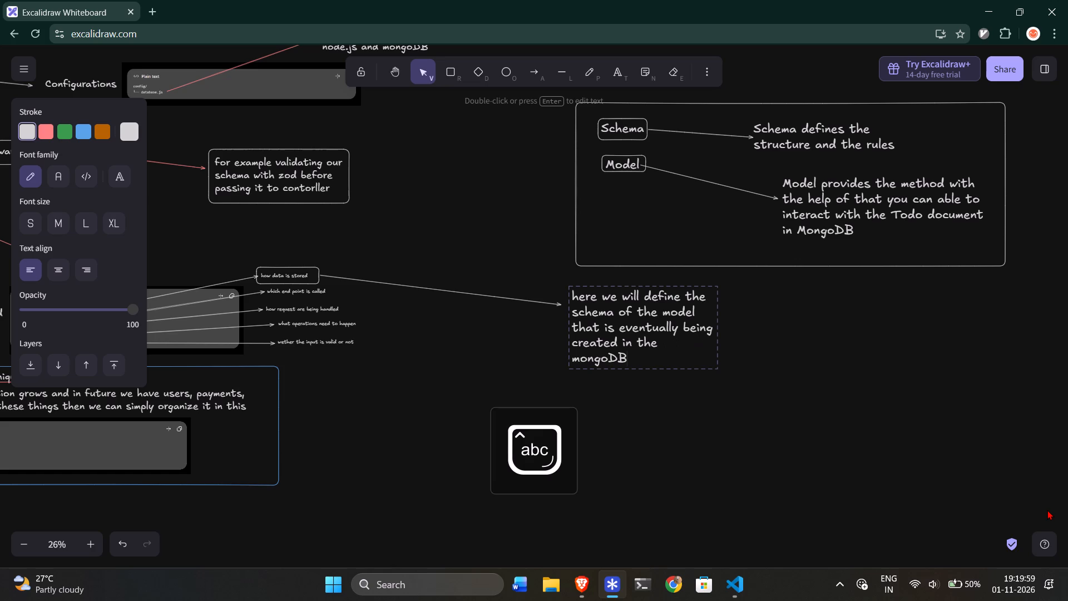
pyautogui.write('()')
pyautogui.press('Left')
pyautogui.write('examole')
pyautogui.press('BackSpace')
pyautogui.press('BackSpace')
pyautogui.press('BackSpace')
pyautogui.write('ple')
pyautogui.press('Right')
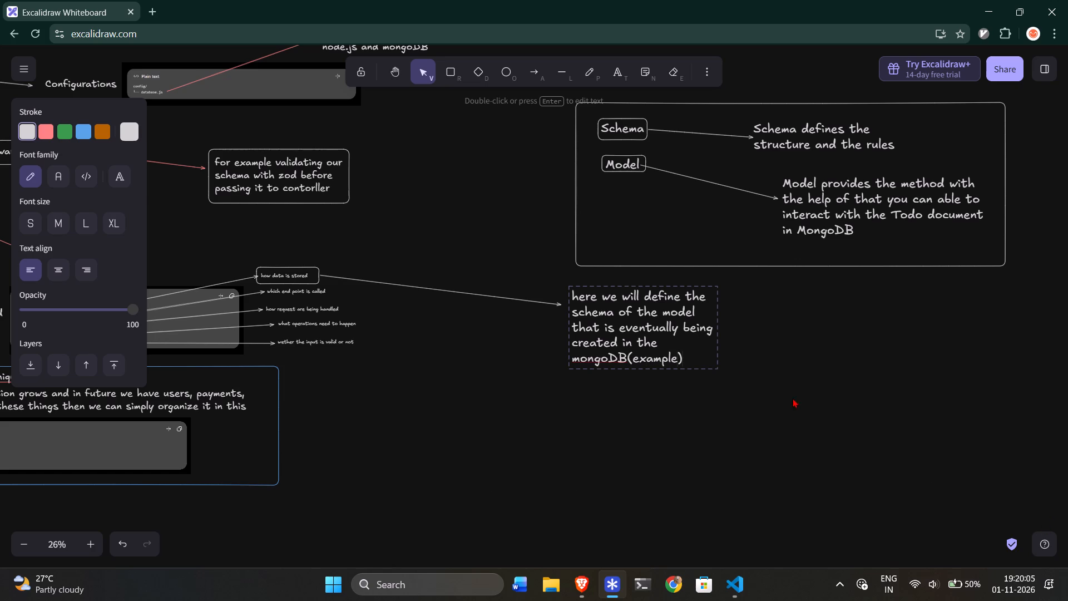
# Widen the new schema note so its text wraps onto two lines, ending the first line at "eventually".
pyautogui.click(728, 364)
pyautogui.click(701, 324)
pyautogui.moveTo(718, 315); pyautogui.dragTo(913, 322)
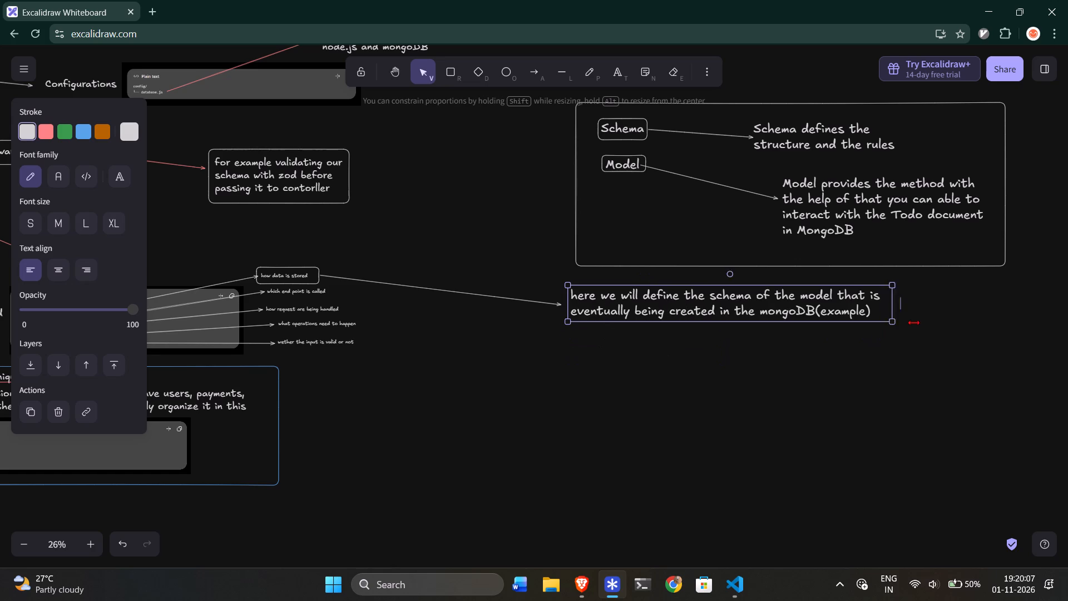
pyautogui.moveTo(913, 322); pyautogui.dragTo(952, 324)
pyautogui.click(857, 366)
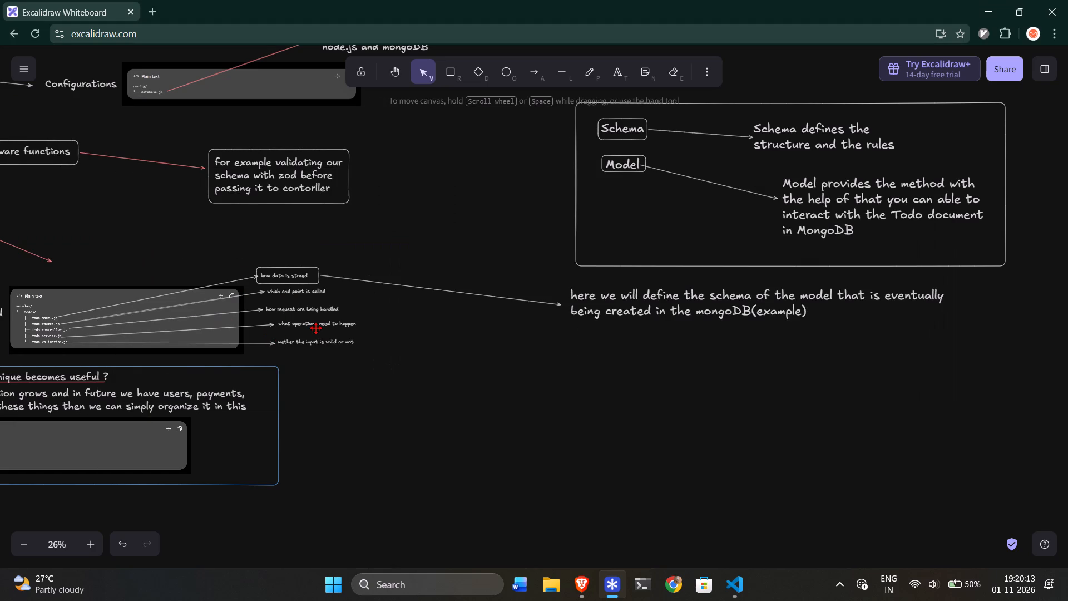
# Draw a rectangle around the "which end point is called" label beside the modules file list.
pyautogui.press('t')
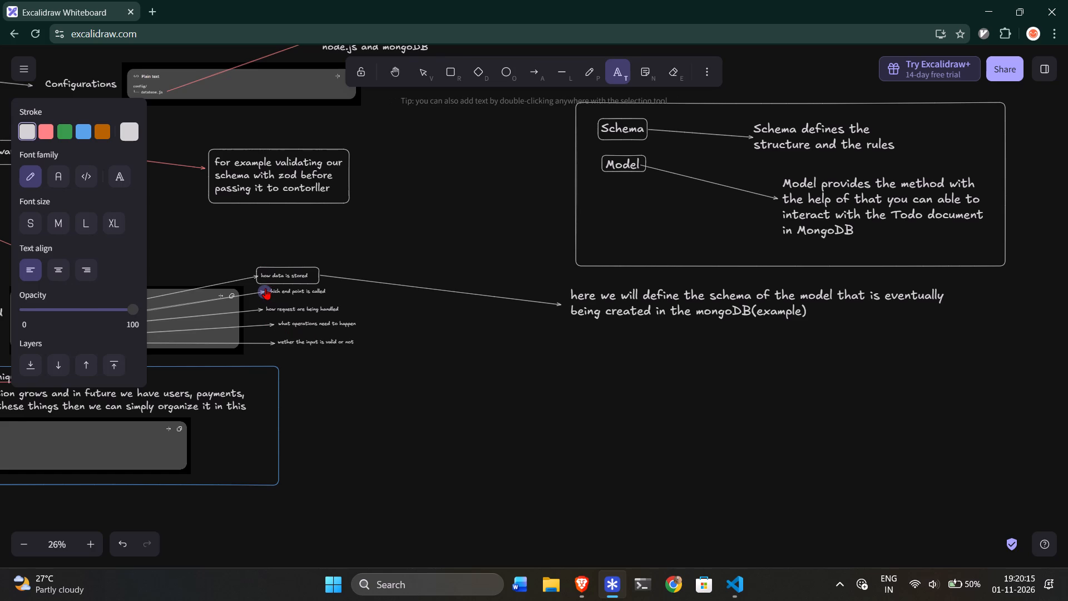
pyautogui.press('r')
pyautogui.moveTo(264, 284); pyautogui.dragTo(335, 302)
pyautogui.click(377, 308)
# Draw a long arrow from the "which end point is called" box to the empty canvas area below the schema note.
pyautogui.press('a')
pyautogui.moveTo(338, 292); pyautogui.dragTo(340, 295)
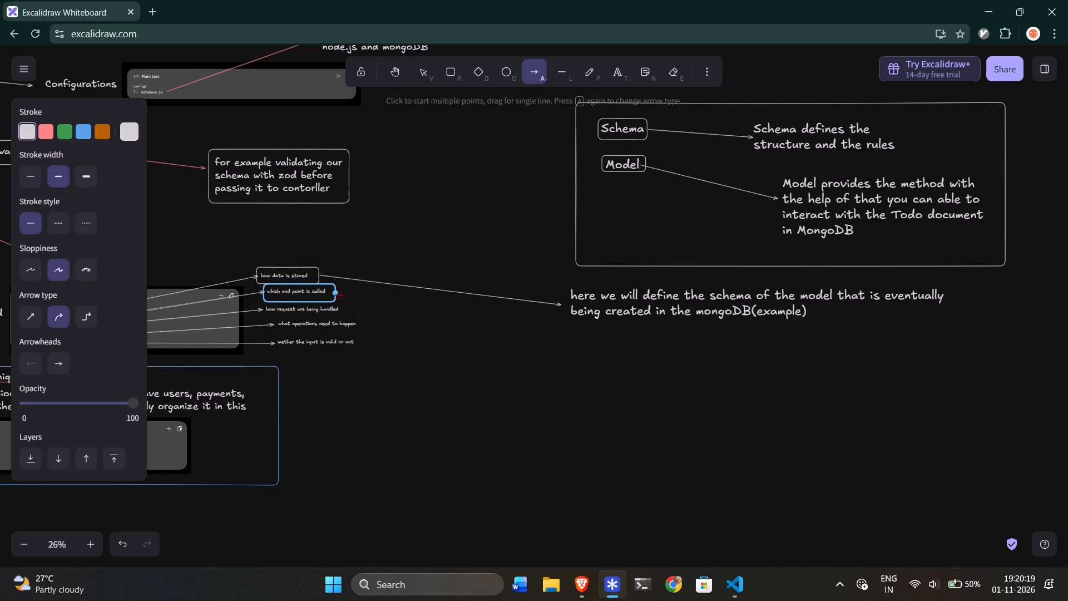
pyautogui.moveTo(340, 295); pyautogui.dragTo(632, 373)
pyautogui.click(665, 370)
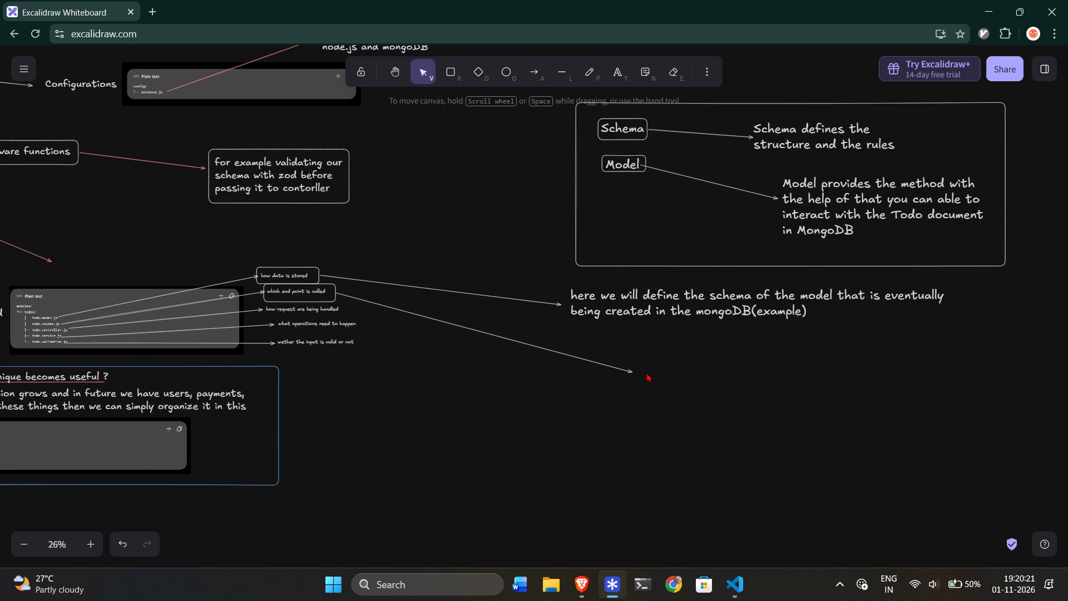
# Add the text "Here we will write the validations using zod because we can not just blindly trust user" at the new arrow's tip.
pyautogui.press('t')
pyautogui.click(640, 361)
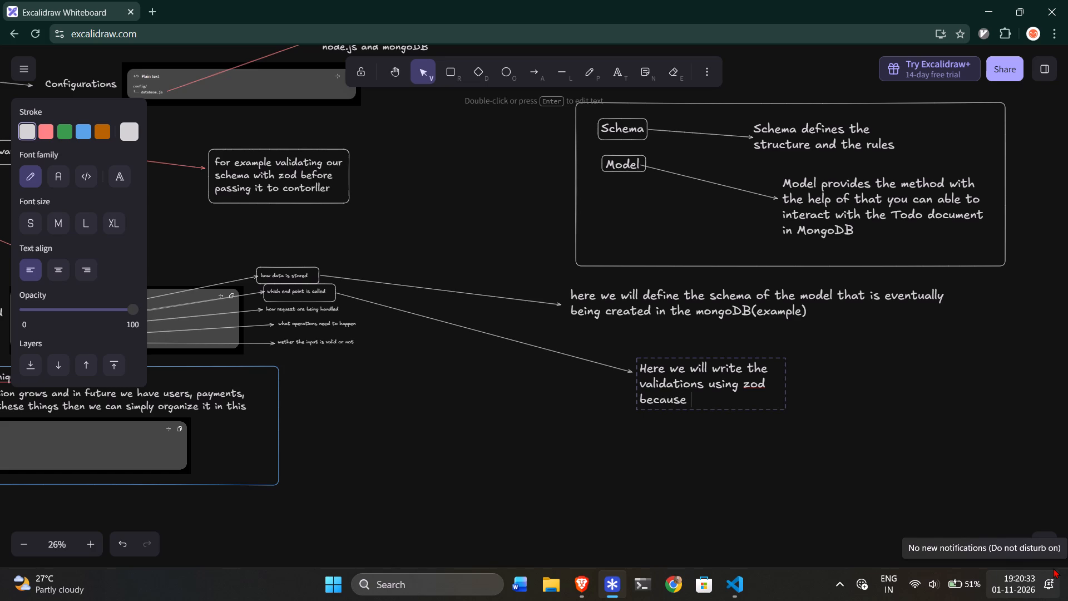
pyautogui.write('we')
pyautogui.press('space')
pyautogui.write('can not just')
pyautogui.press('space')
pyautogui.write('blinflty')
pyautogui.press('space')
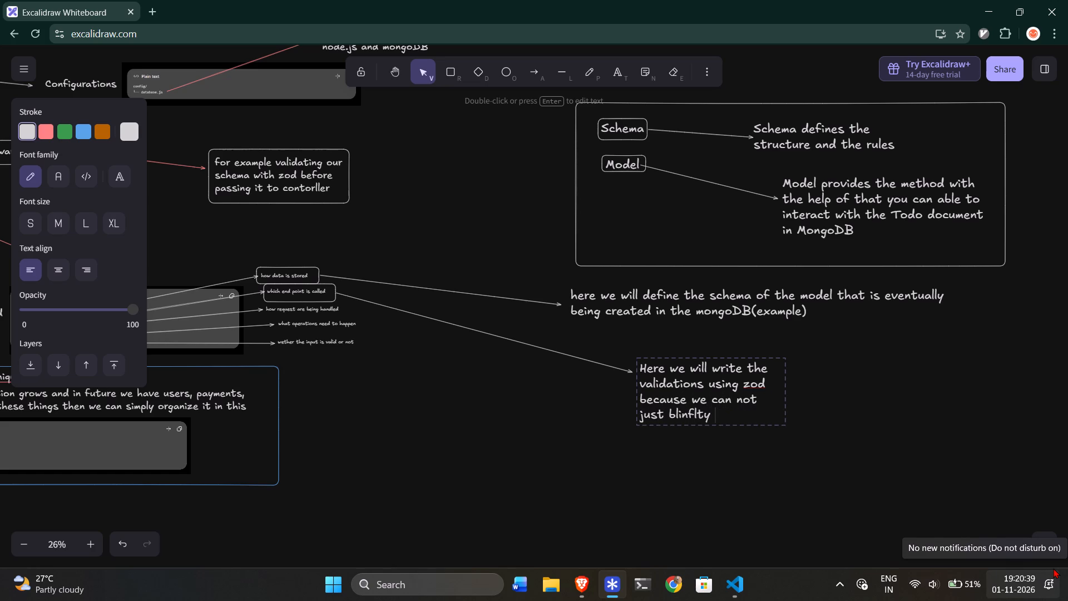
pyautogui.press('BackSpace')
pyautogui.press('BackSpace')
pyautogui.press('BackSpace')
pyautogui.press('BackSpace')
pyautogui.press('BackSpace')
pyautogui.write('dly truc')
pyautogui.press('BackSpace')
pyautogui.write('st user')
pyautogui.press('space')
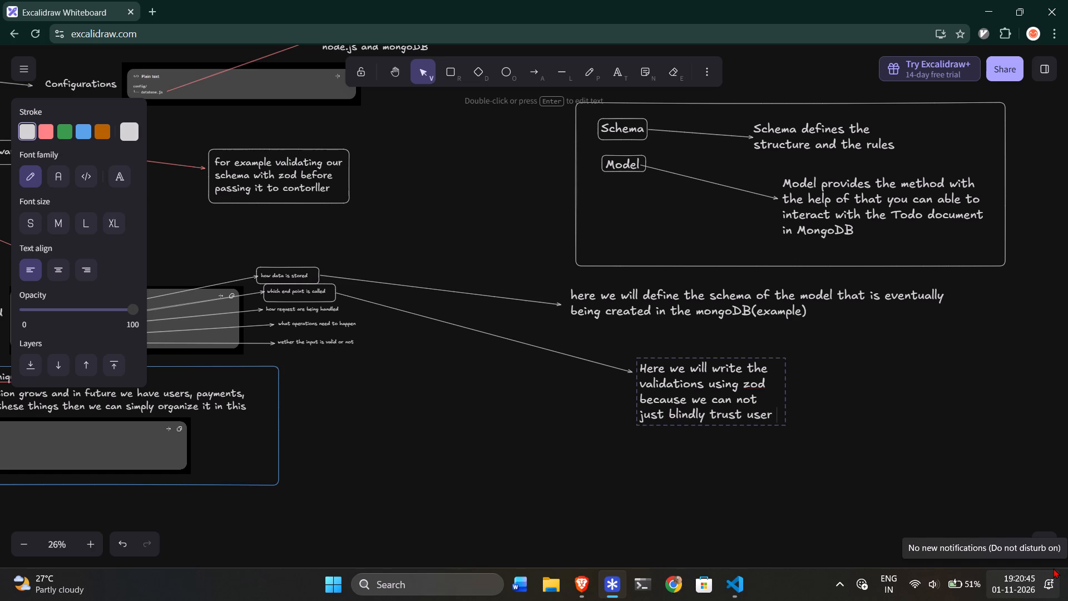
# Continue the note on a new line with "means we cannot simply assumes that user will always send us the required data ,".
pyautogui.hotkey('shift', 'Return')
pyautogui.write('means we cannot simply assue')
pyautogui.press('BackSpace')
pyautogui.write('mes that user will ab')
pyautogui.press('BackSpace')
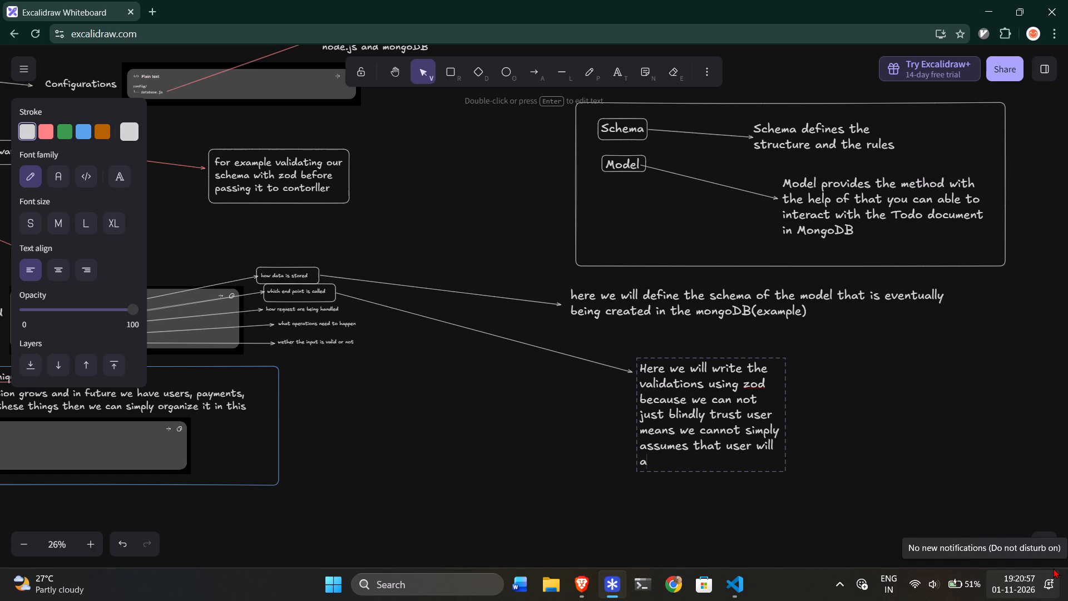
pyautogui.write('lways send us the correc t')
pyautogui.press('BackSpace')
pyautogui.press('BackSpace')
pyautogui.write('t daya')
pyautogui.press('space')
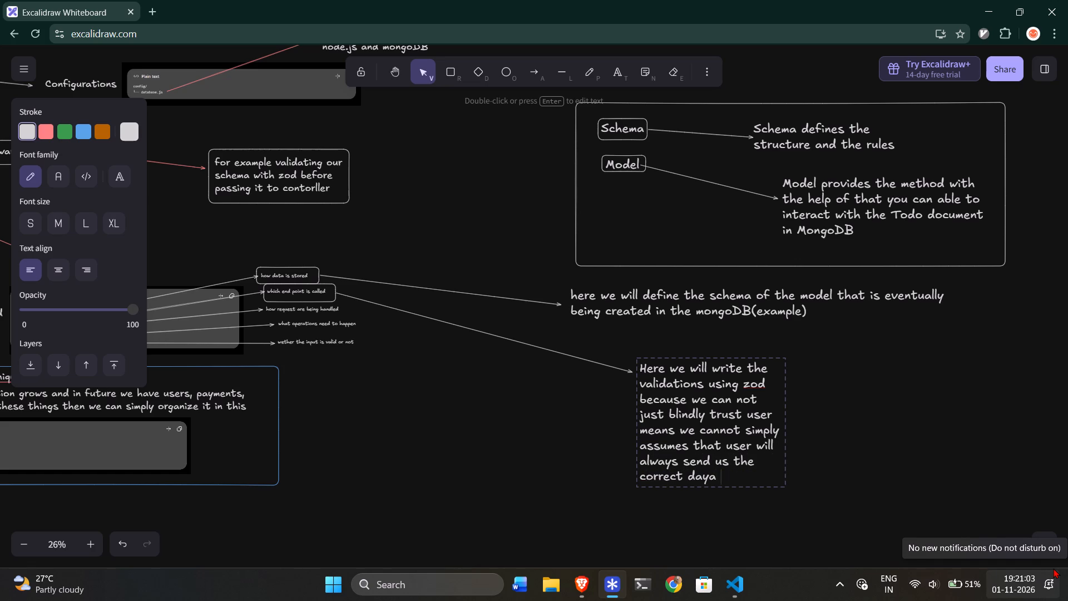
pyautogui.press('BackSpace')
pyautogui.press('BackSpace')
pyautogui.press('BackSpace')
pyautogui.press('BackSpace')
pyautogui.press('BackSpace')
pyautogui.press('BackSpace')
pyautogui.press('BackSpace')
pyautogui.press('BackSpace')
pyautogui.press('BackSpace')
pyautogui.press('BackSpace')
pyautogui.press('BackSpace')
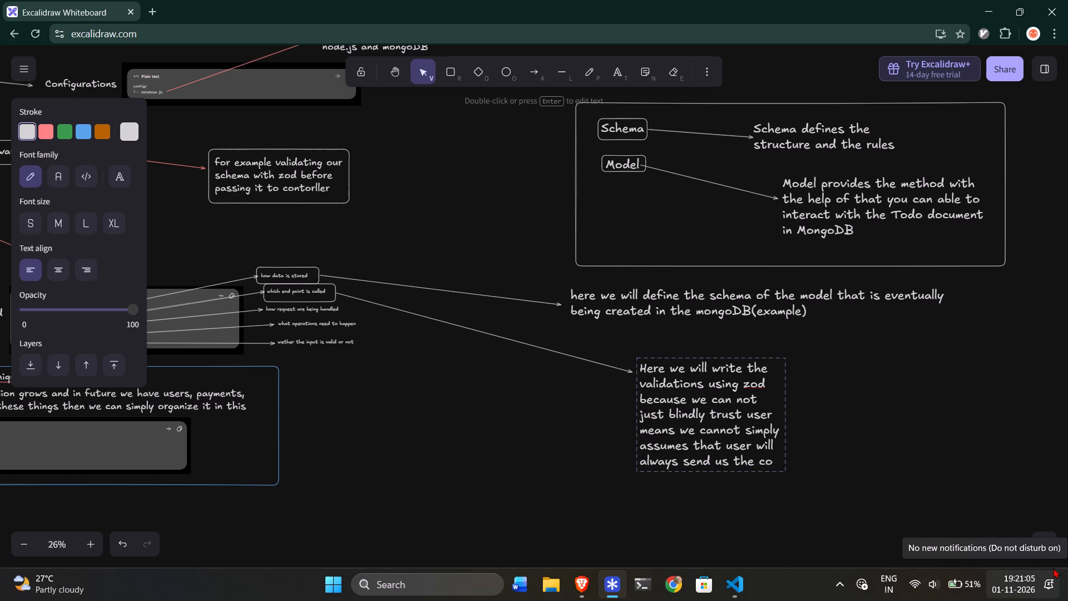
pyautogui.press('BackSpace')
pyautogui.press('BackSpace')
pyautogui.write('required data')
pyautogui.press('space')
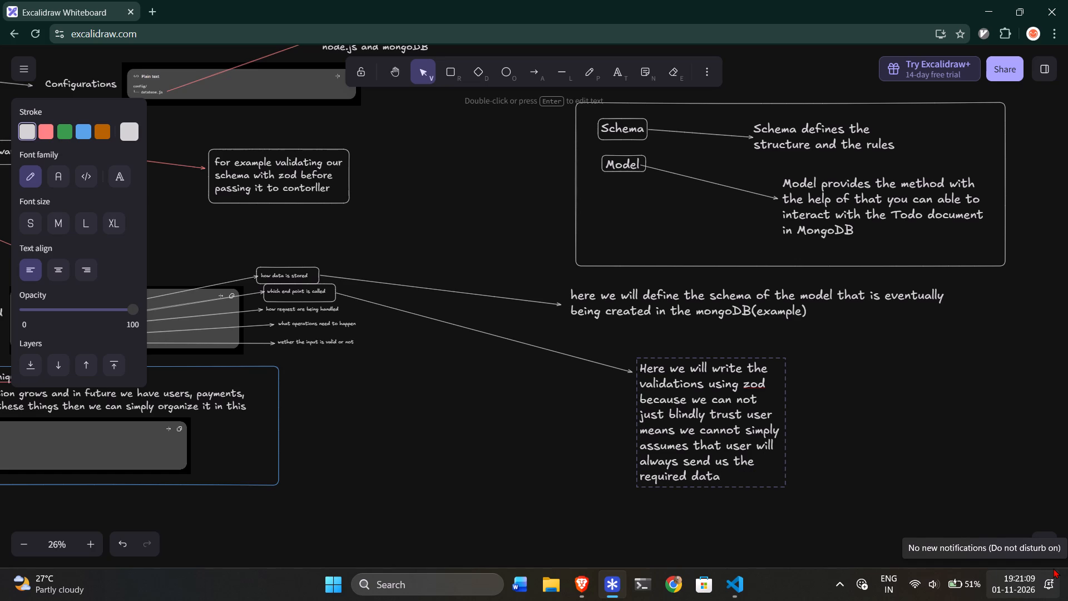
pyautogui.write('it')
pyautogui.press('space')
pyautogui.press('BackSpace')
pyautogui.press('BackSpace')
pyautogui.press('BackSpace')
pyautogui.write(',')
pyautogui.press('space')
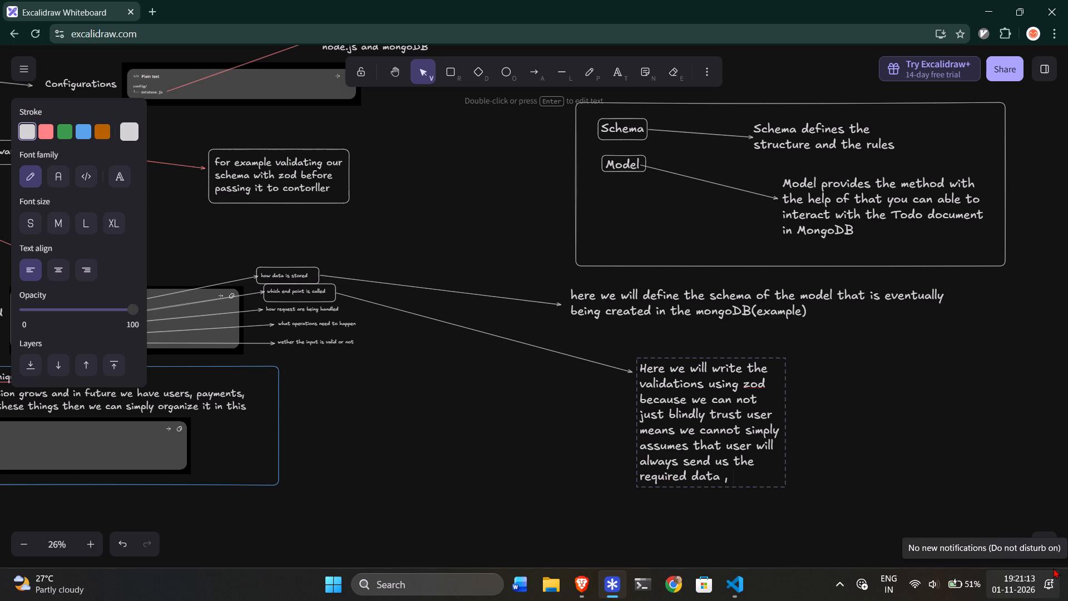
# Continue the validation note with "user can even send us the data which we are not required or".
pyautogui.write('user can even send us the data')
pyautogui.click(1053, 568)
pyautogui.press('space')
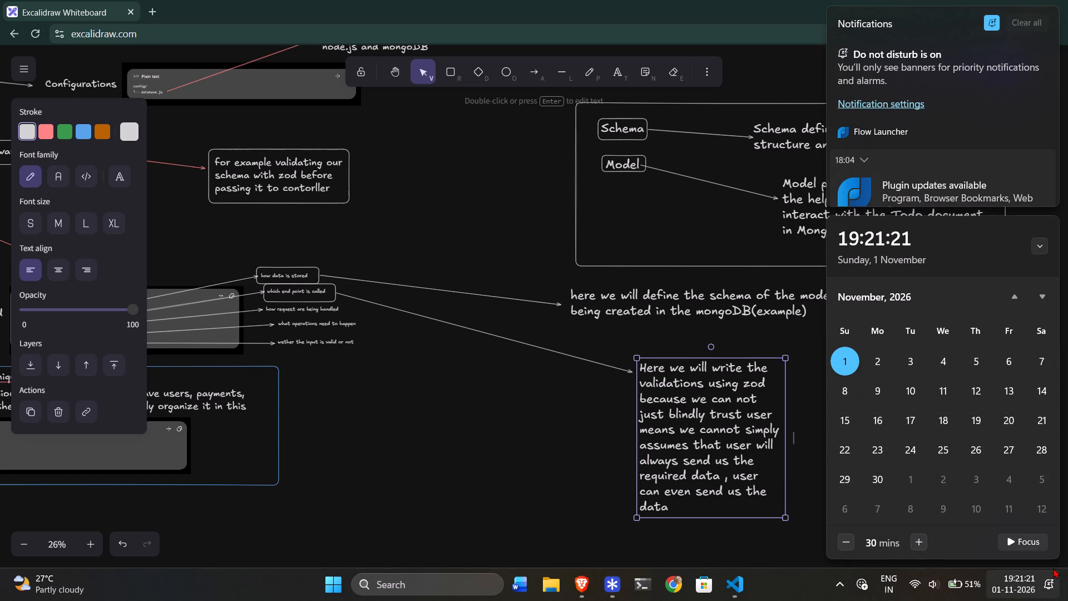
pyautogui.click(722, 491)
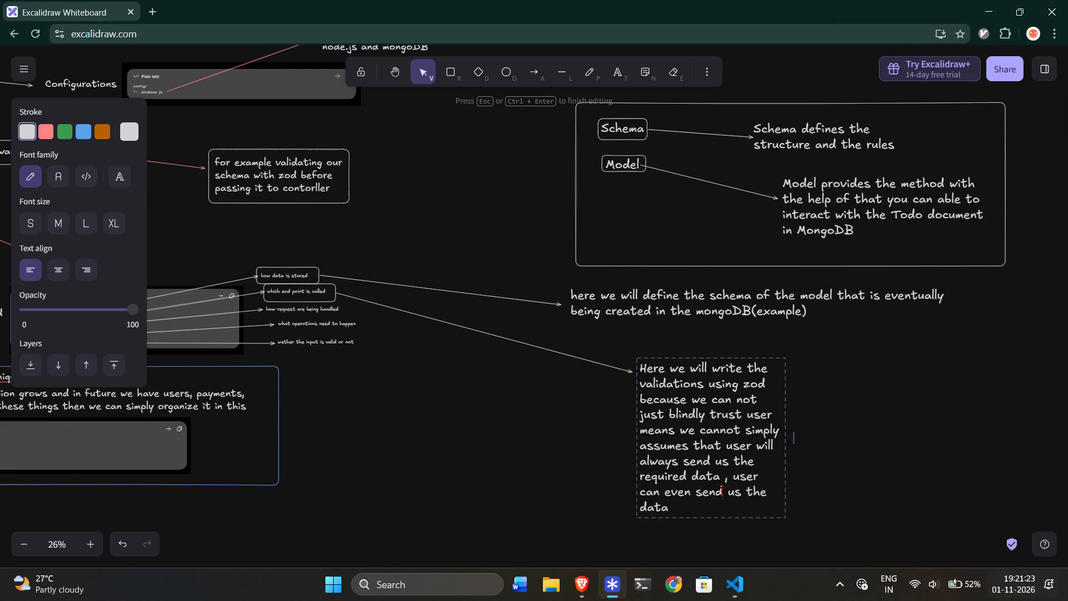
pyautogui.press('Left')
pyautogui.click(700, 507)
pyautogui.press('space')
pyautogui.write('which we are not required or')
pyautogui.press('space')
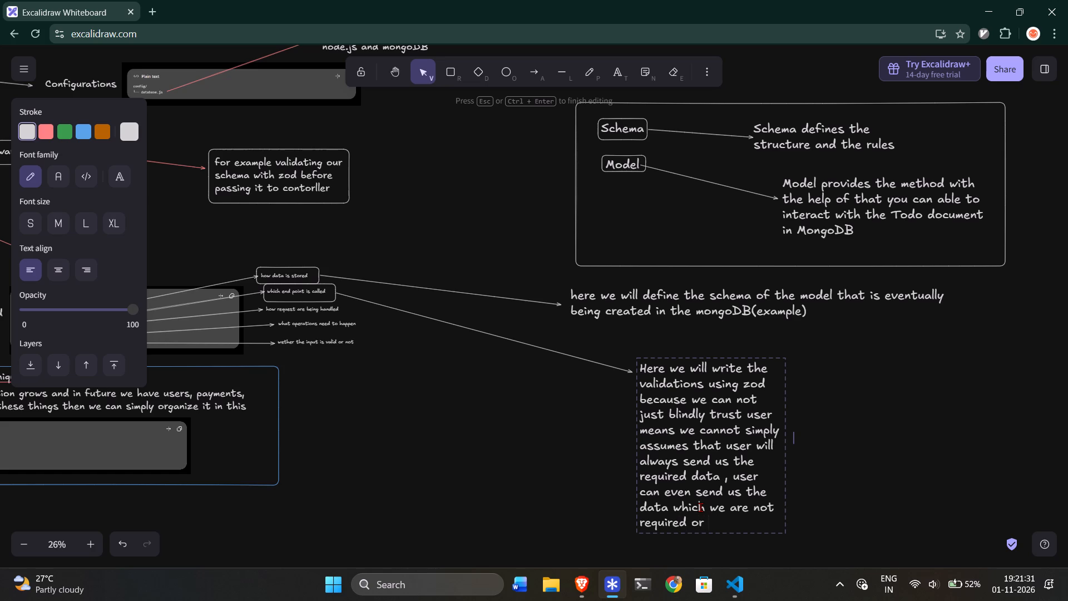
# Continue the validation note with "may be he cannot send the data which we reuqured".
pyautogui.write('may be he cannot senf')
pyautogui.press('space')
pyautogui.press('BackSpace')
pyautogui.press('BackSpace')
pyautogui.write('d the data which we')
pyautogui.press('space')
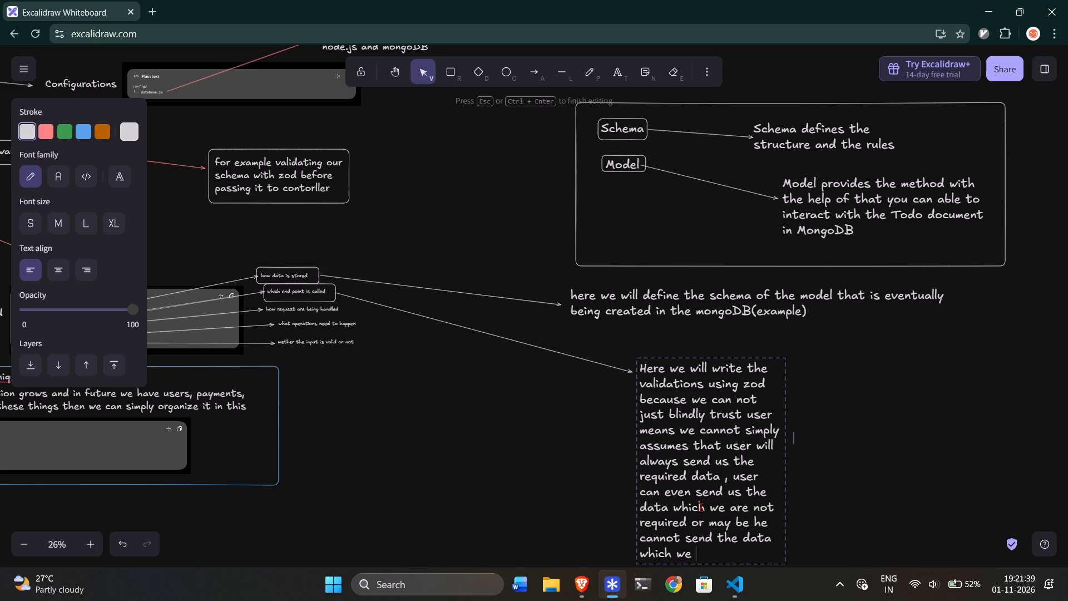
pyautogui.write('reuired')
pyautogui.press('space')
pyautogui.press('BackSpace')
pyautogui.press('BackSpace')
pyautogui.press('BackSpace')
pyautogui.press('BackSpace')
pyautogui.press('BackSpace')
pyautogui.write('qured')
pyautogui.press('space')
# End the validation note with ", and hence in such conditions "zod" comes into the play!".
pyautogui.write(', anfd')
pyautogui.press('space')
pyautogui.press('BackSpace')
pyautogui.press('BackSpace')
pyautogui.press('d')
pyautogui.press('BackSpace')
pyautogui.press('BackSpace')
pyautogui.press('BackSpace')
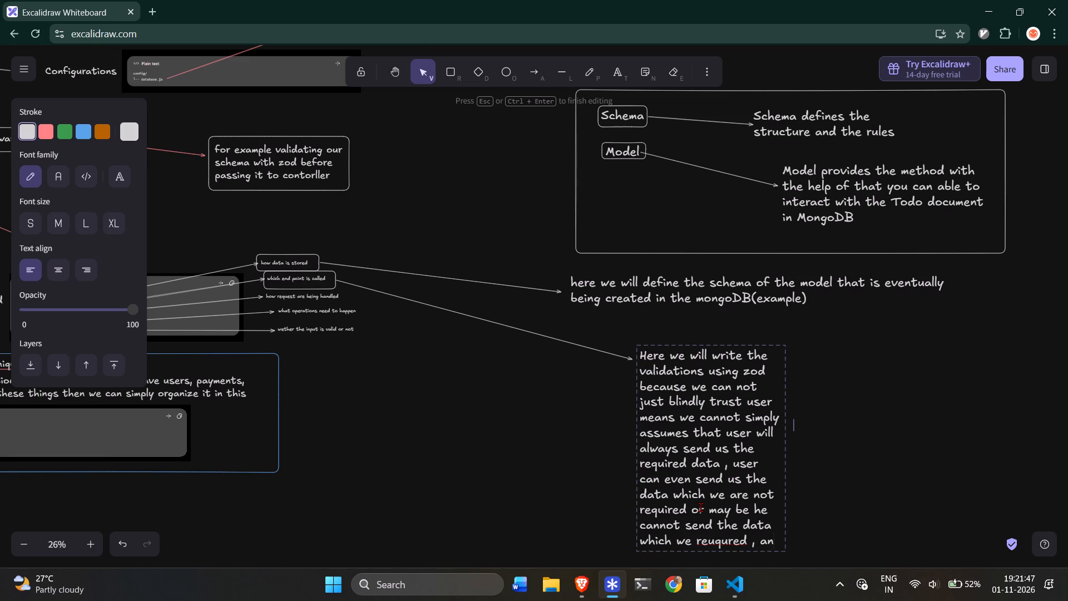
pyautogui.write('nd hence in such')
pyautogui.press('space')
pyautogui.write('conditions')
pyautogui.press('space')
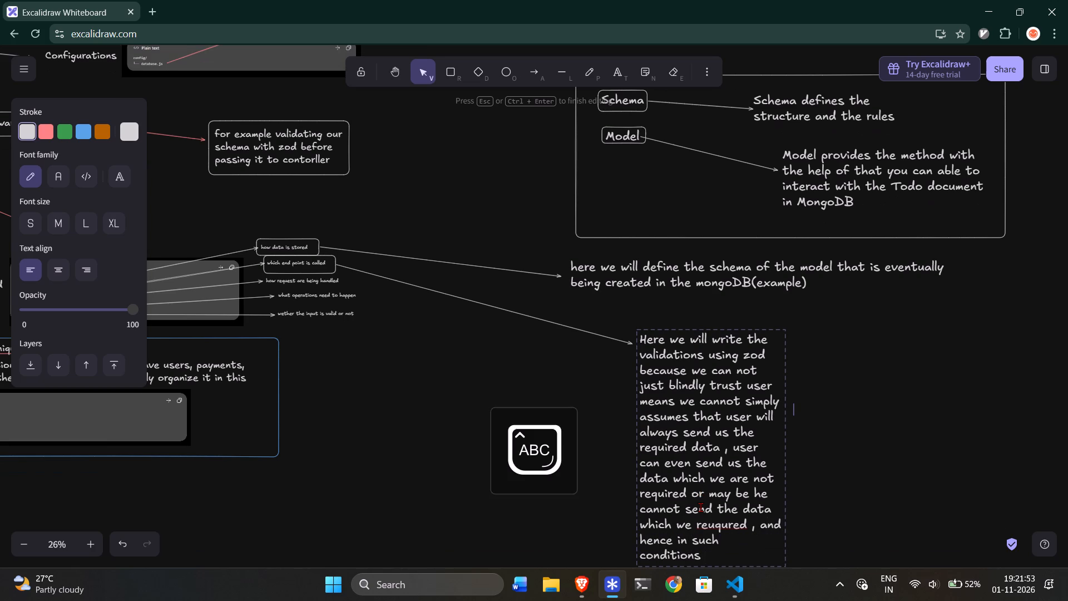
pyautogui.write('""')
pyautogui.press('Left')
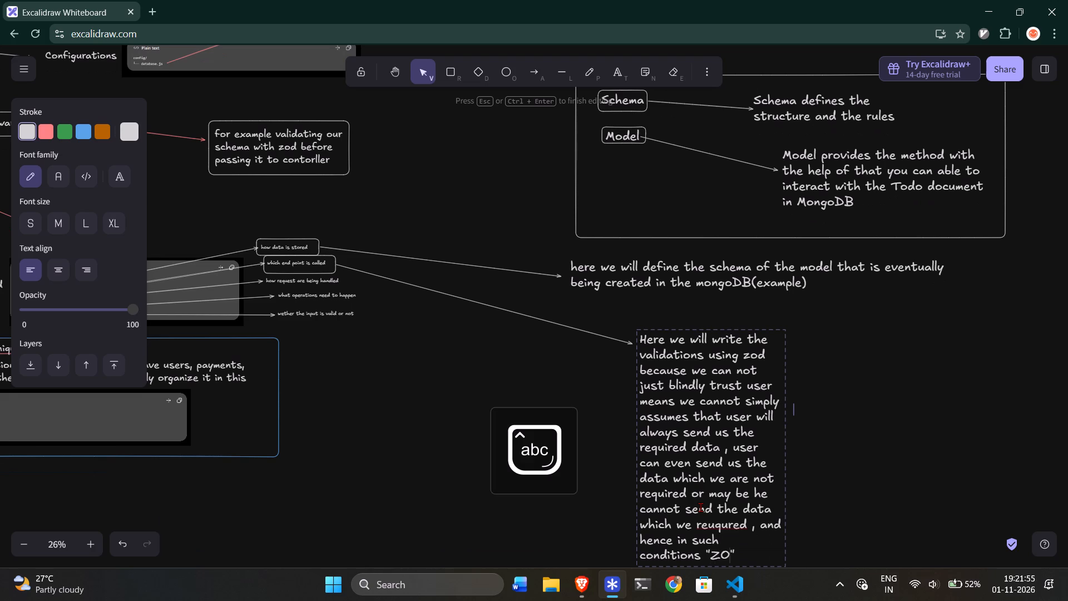
pyautogui.press('BackSpace')
pyautogui.press('BackSpace')
pyautogui.press('o')
pyautogui.press('BackSpace')
pyautogui.write('zod co')
pyautogui.press('BackSpace')
pyautogui.press('BackSpace')
pyautogui.press('BackSpace')
pyautogui.press('Right')
pyautogui.press('space')
pyautogui.write('oc')
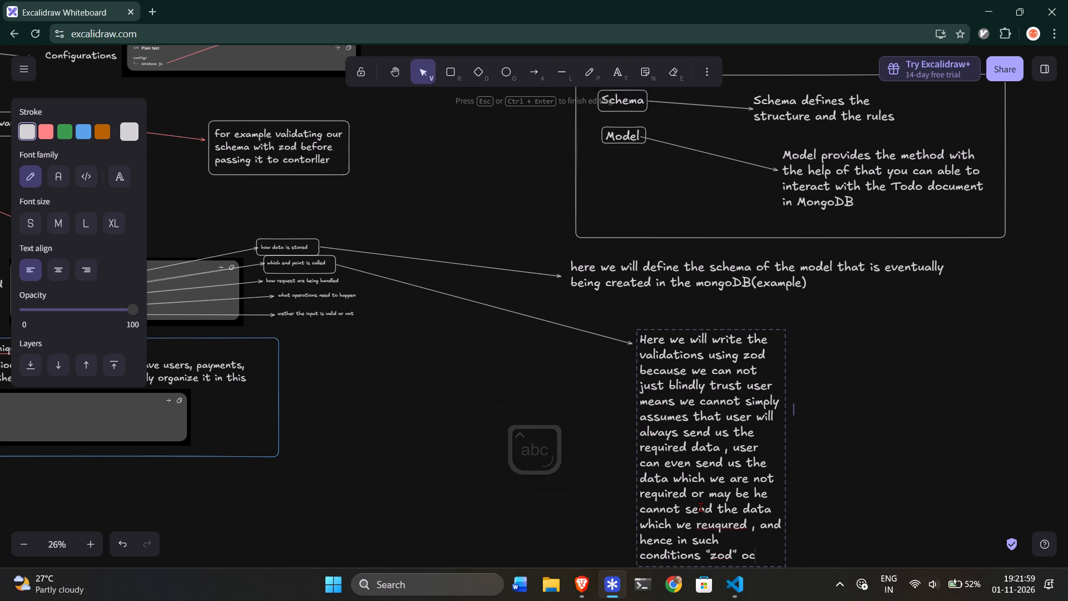
pyautogui.press('BackSpace')
pyautogui.press('BackSpace')
pyautogui.press('space')
pyautogui.write('c')
pyautogui.press('BackSpace')
pyautogui.press('BackSpace')
pyautogui.write('comes into the play!')
pyautogui.press('space')
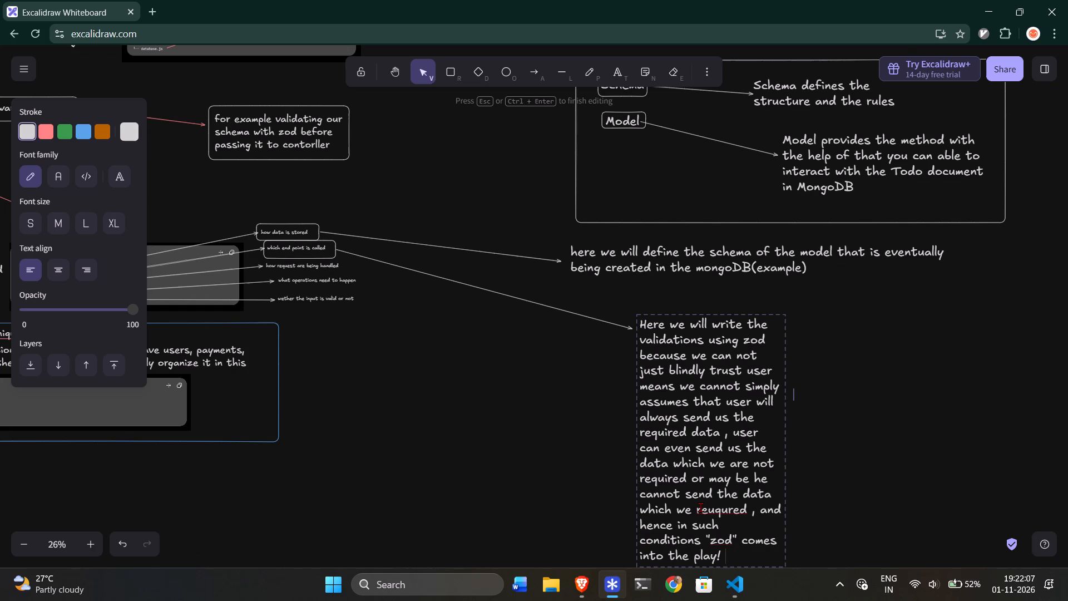
# Widen the validation note so its text wraps onto seven lines, and position it beside the arrow's tip.
pyautogui.scroll(-1, 986, 575)
pyautogui.scroll(-2, 1039, 528)
pyautogui.scroll(1, 1052, 546)
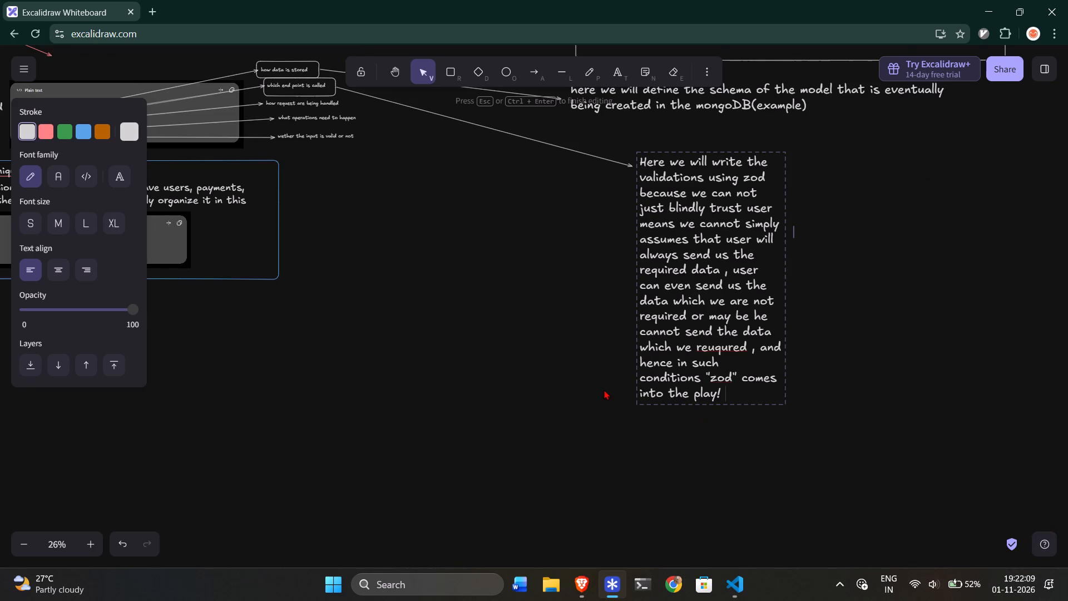
pyautogui.click(604, 390)
pyautogui.moveTo(675, 292); pyautogui.dragTo(674, 265)
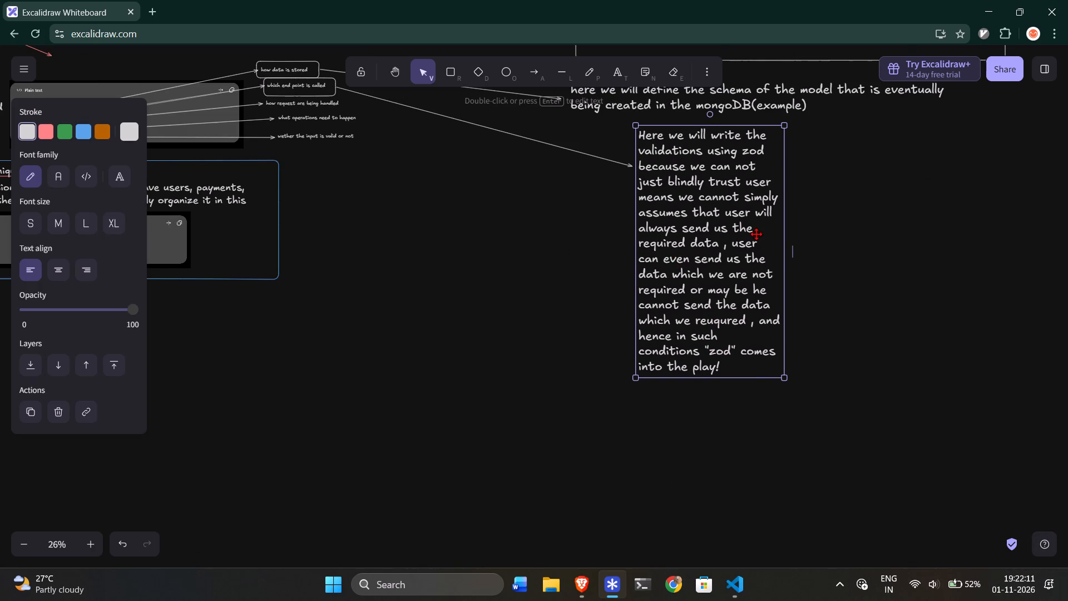
pyautogui.moveTo(787, 235); pyautogui.dragTo(982, 245)
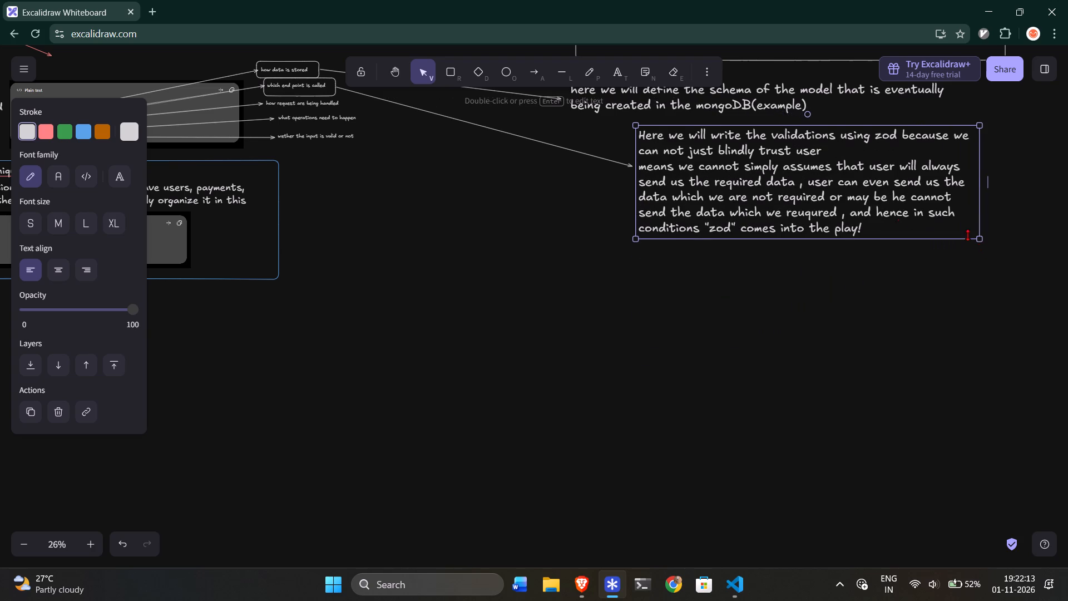
pyautogui.moveTo(851, 208); pyautogui.dragTo(852, 231)
pyautogui.click(842, 368)
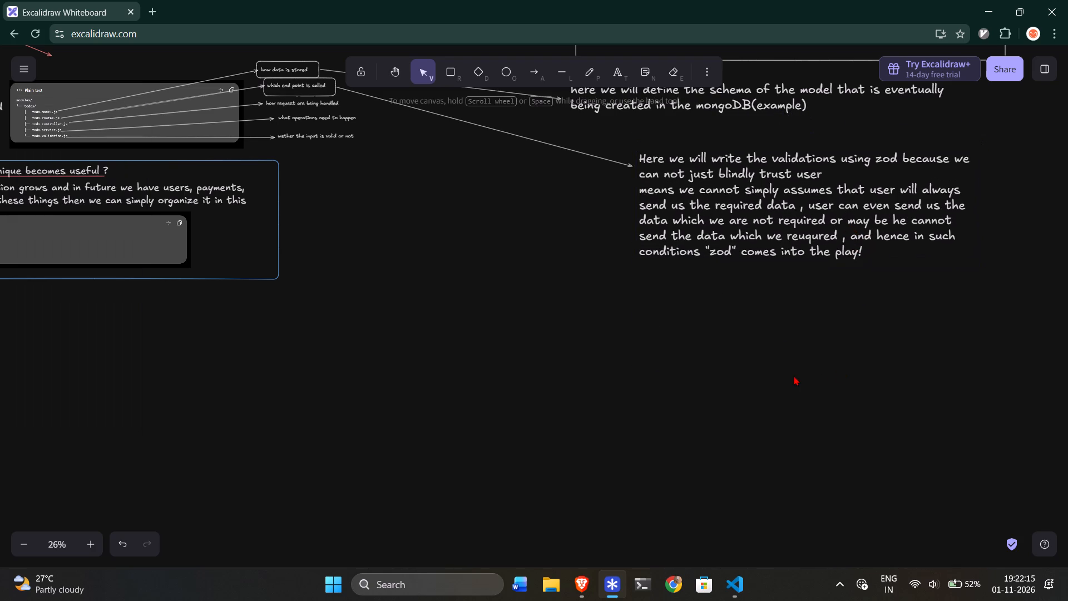
# Draw a rectangle enclosing the whole validation note, with its edge at the arrow's tip.
pyautogui.press('r')
pyautogui.moveTo(630, 141); pyautogui.dragTo(955, 267)
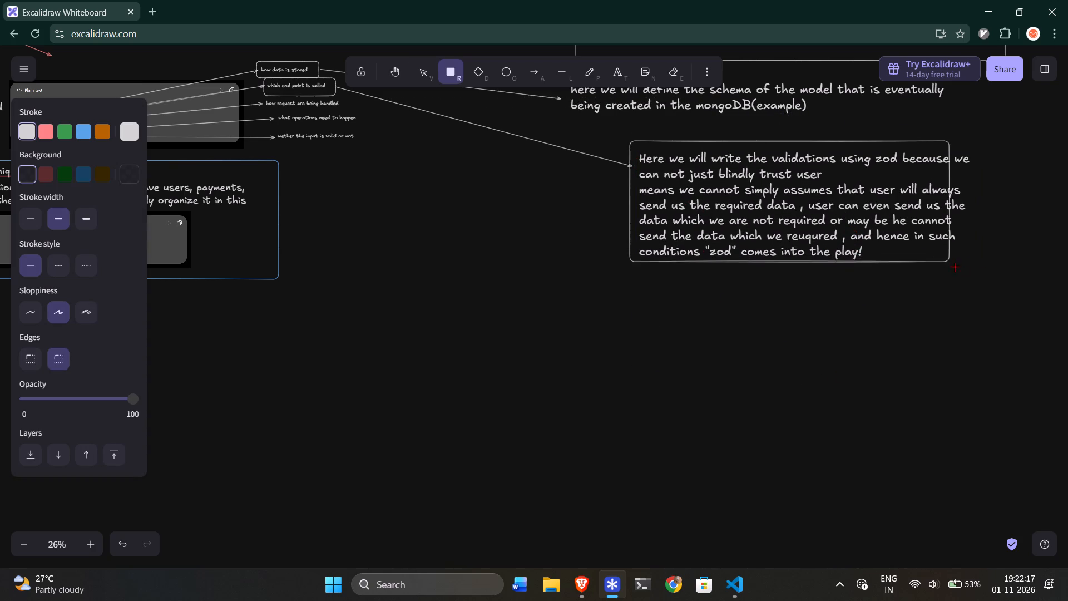
pyautogui.moveTo(955, 267); pyautogui.dragTo(991, 268)
# Put the word zod in the validation note's first line in double quotes, reading "zod".
pyautogui.doubleClick(894, 160)
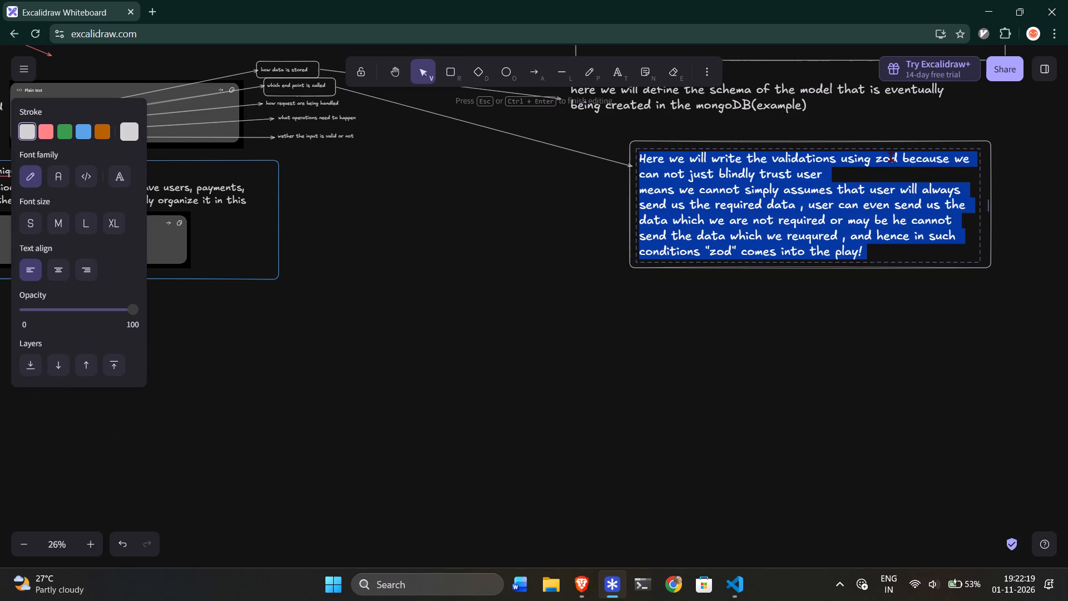
pyautogui.doubleClick(891, 156)
pyautogui.hotkey('shift', '"')
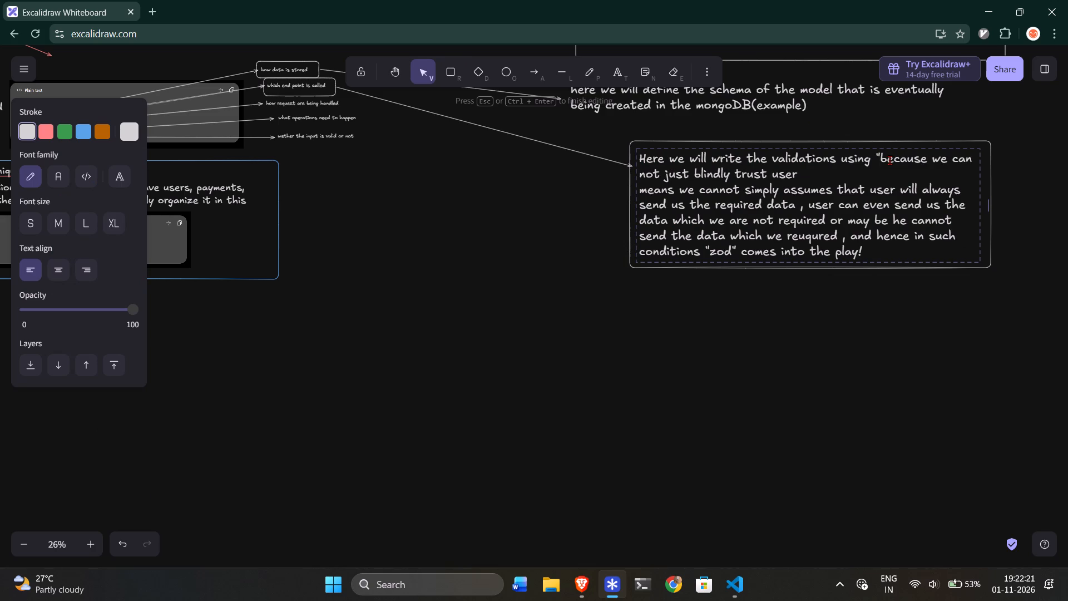
pyautogui.write('zod":')
pyautogui.press('BackSpace')
pyautogui.press('space')
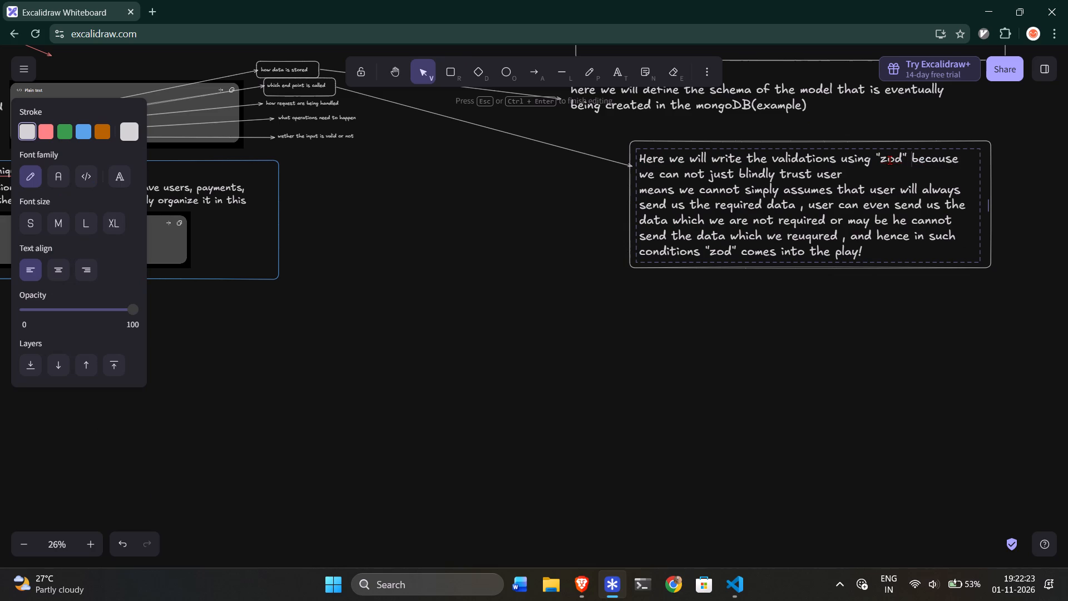
pyautogui.click(431, 392)
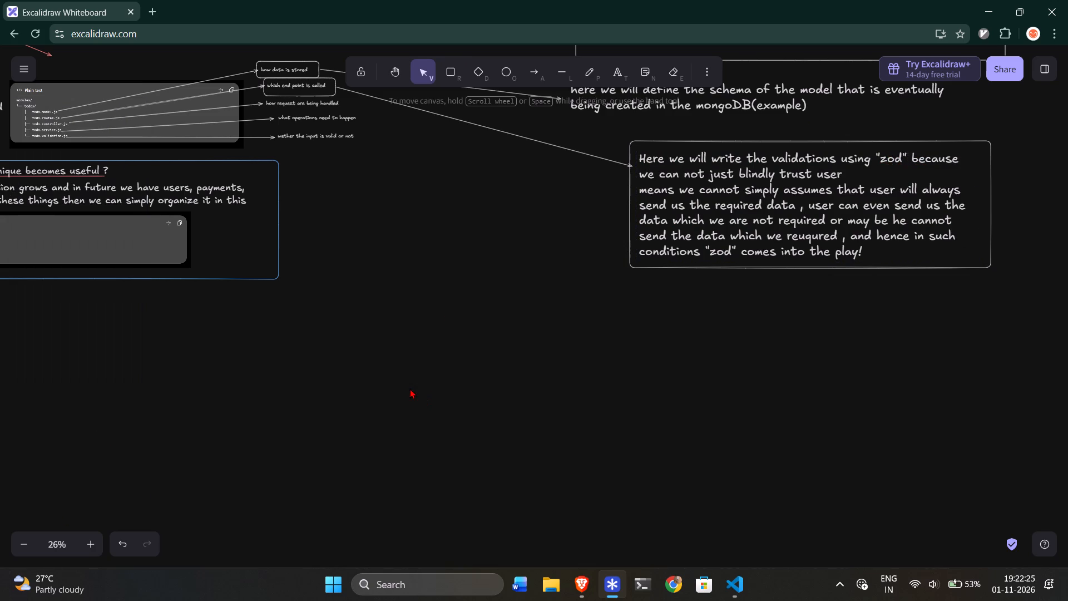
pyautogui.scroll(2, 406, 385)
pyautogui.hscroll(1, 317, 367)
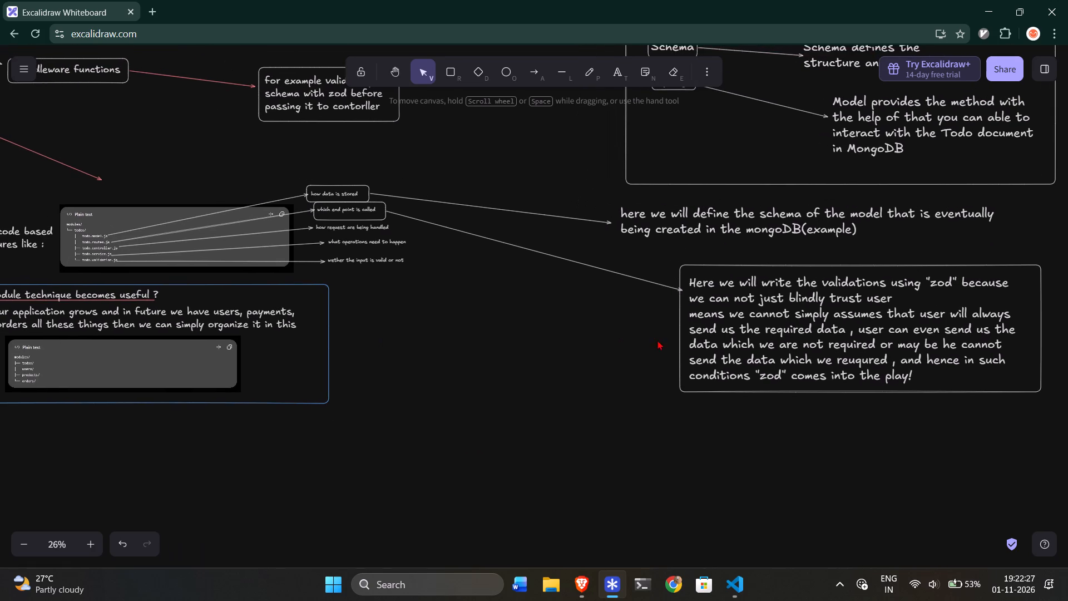
# Draw a rectangle enclosing the whole two-line note about defining the model's schema, with its edge at the arrow's tip.
pyautogui.press('r')
pyautogui.moveTo(614, 196); pyautogui.dragTo(1016, 247)
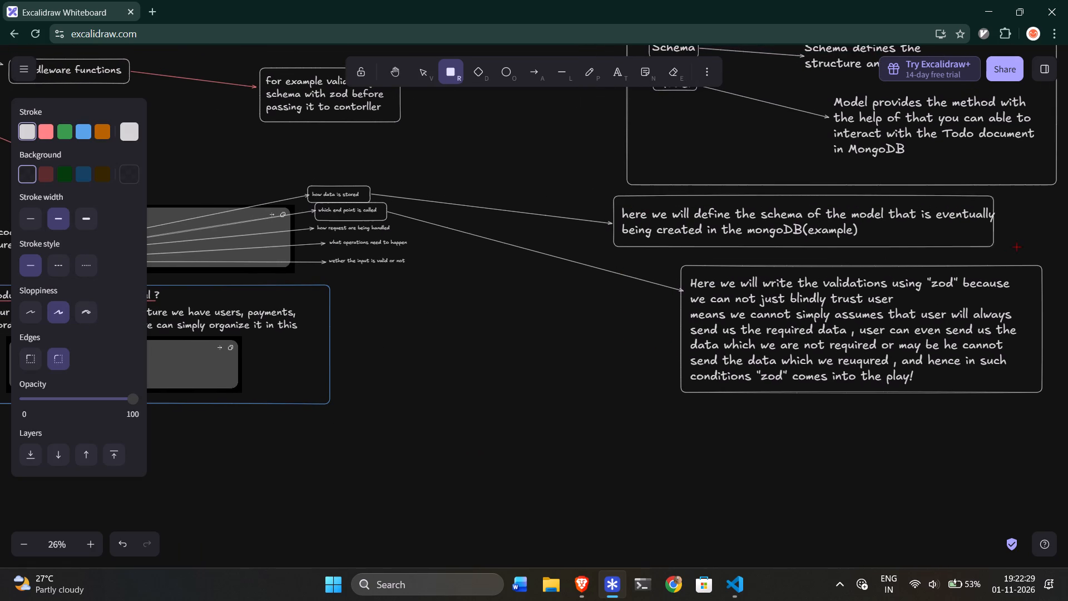
pyautogui.moveTo(1016, 247); pyautogui.dragTo(1027, 250)
# Move the whole boxed Schema and Model explanation, with its arrows and texts, farther above the schema-definition note and slightly outward.
pyautogui.scroll(4, 962, 289)
pyautogui.click(568, 248)
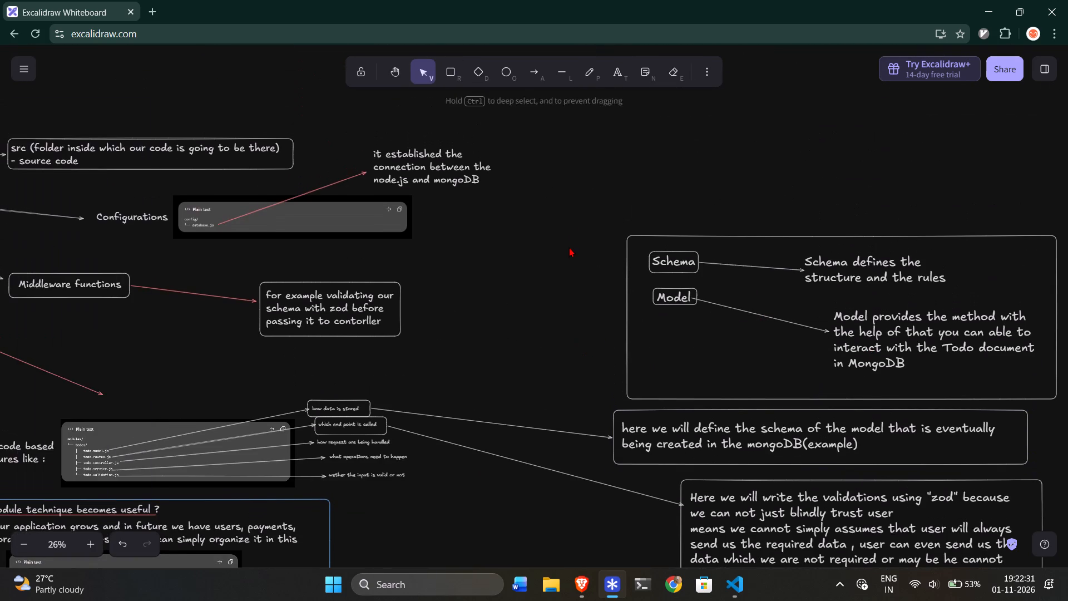
pyautogui.moveTo(579, 190); pyautogui.dragTo(1060, 400)
pyautogui.moveTo(755, 289); pyautogui.dragTo(837, 137)
pyautogui.click(545, 306)
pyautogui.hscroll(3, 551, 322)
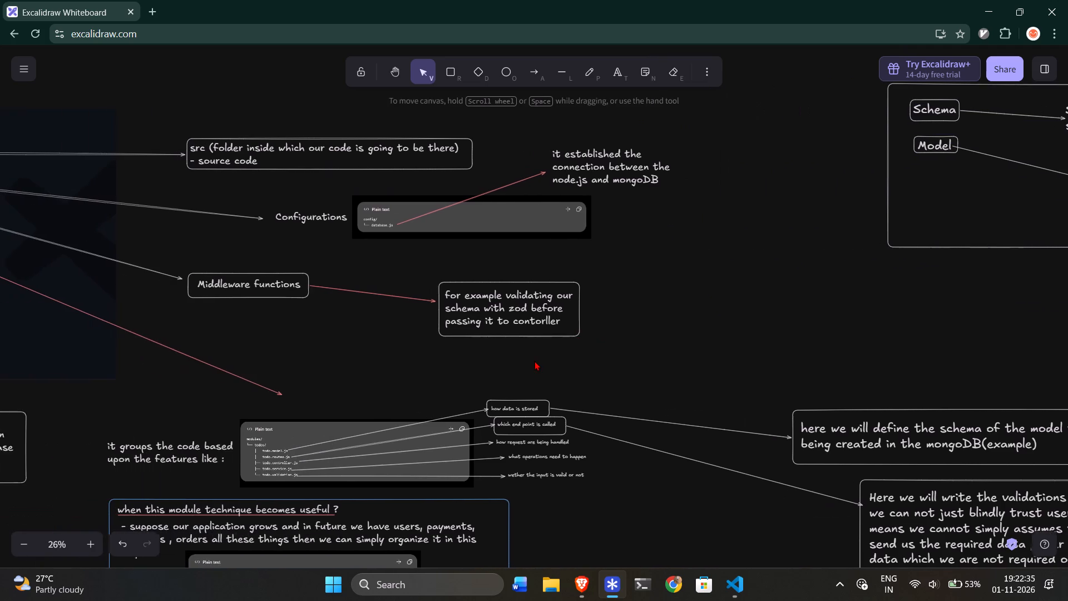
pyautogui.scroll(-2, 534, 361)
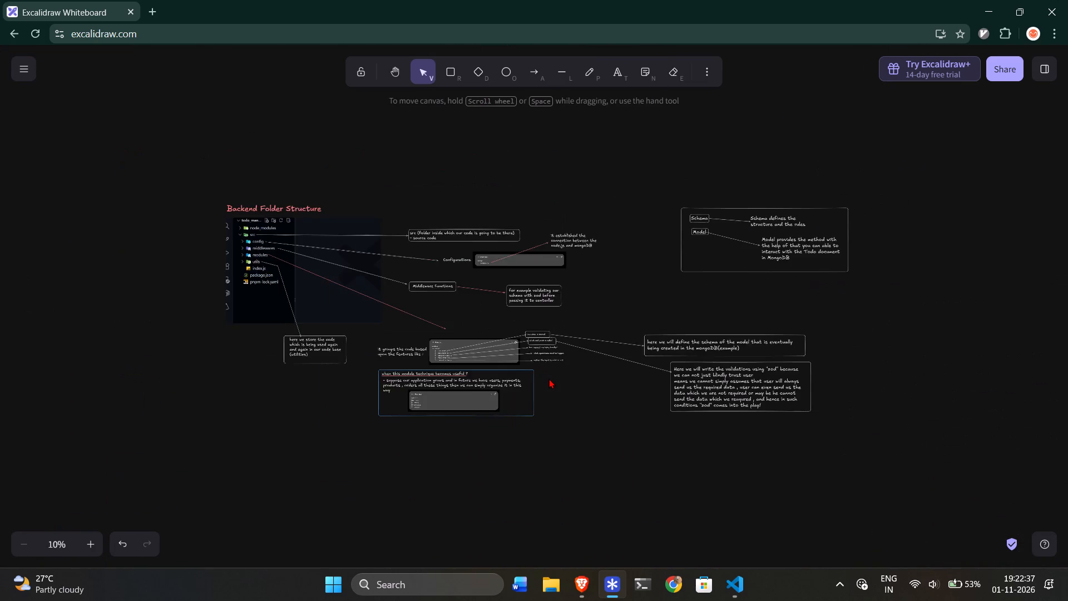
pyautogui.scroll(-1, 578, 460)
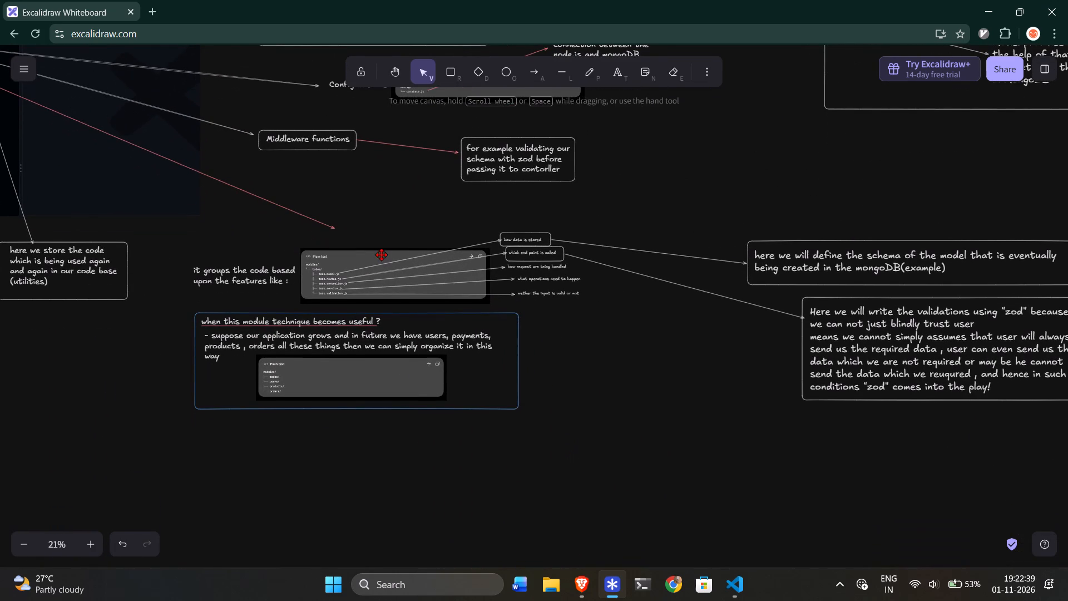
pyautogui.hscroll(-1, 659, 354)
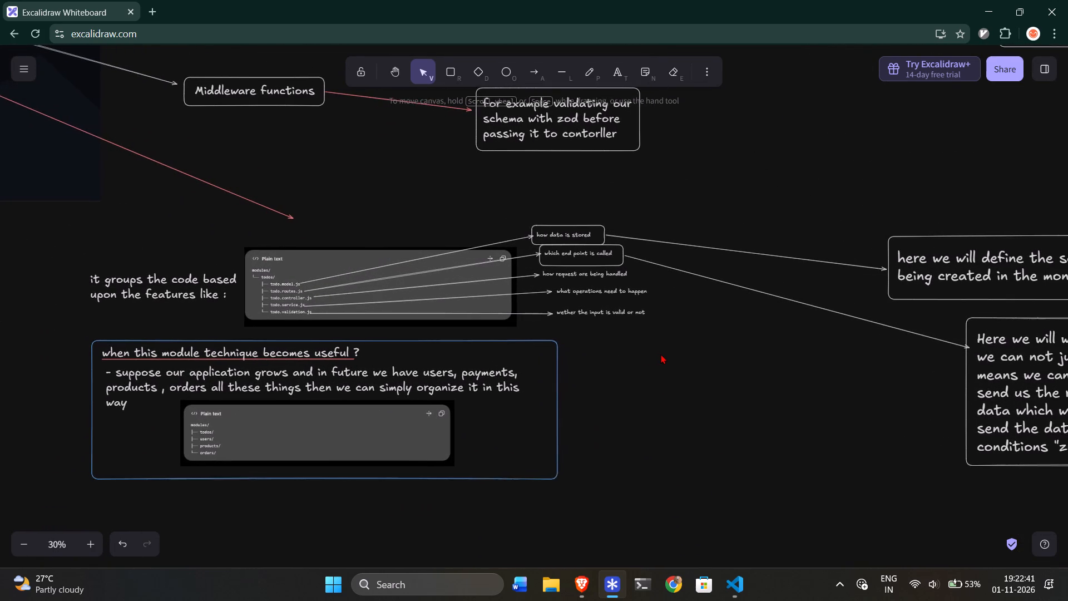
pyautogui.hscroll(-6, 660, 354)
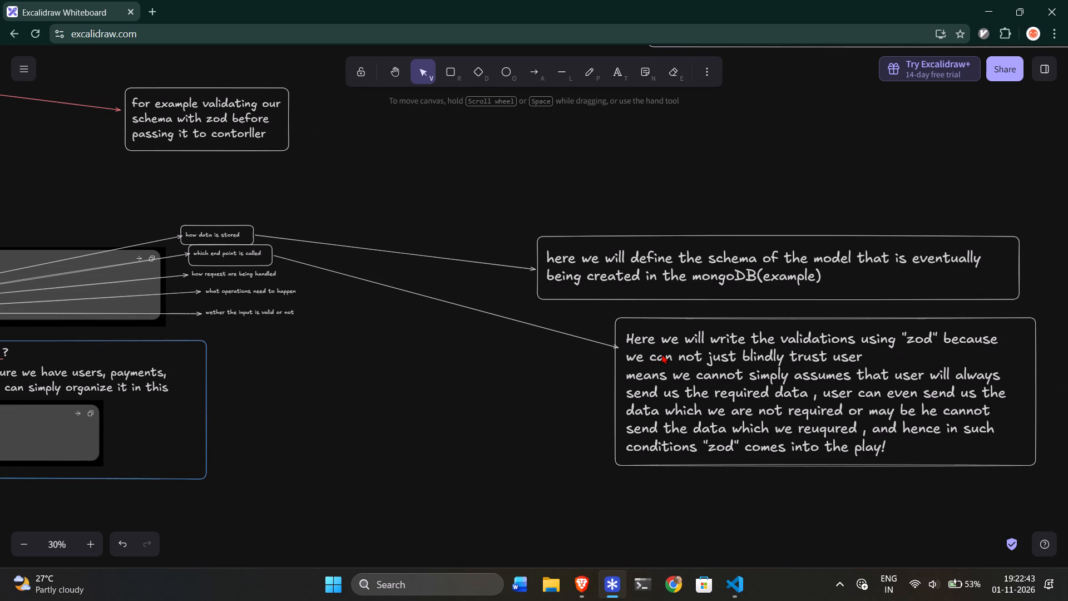
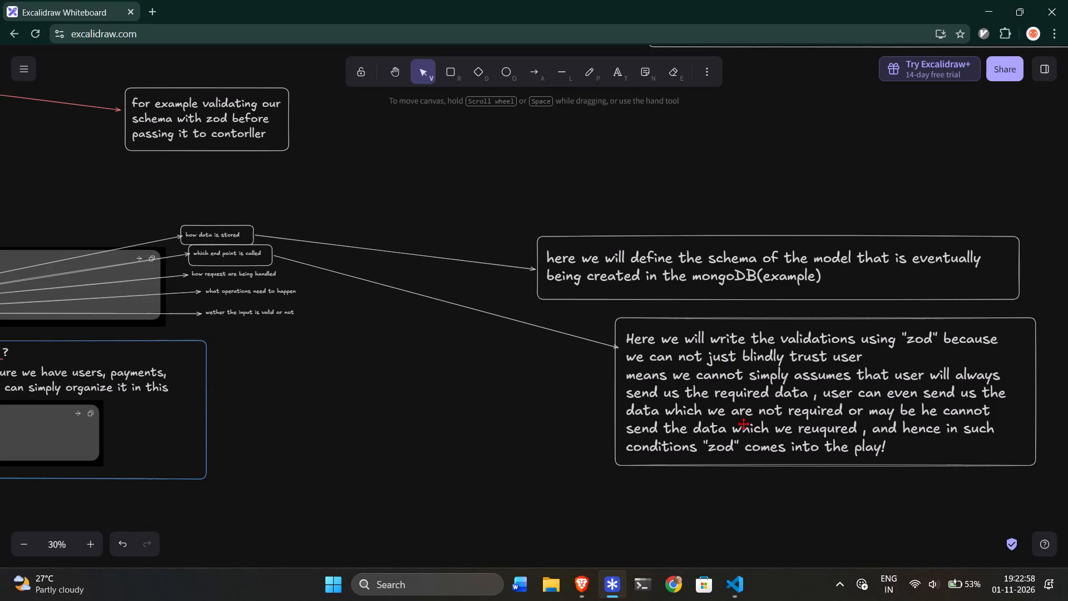
# Correct the misspelled word "reuqured" to "required" in the validation note about "zod".
pyautogui.doubleClick(832, 435)
pyautogui.doubleClick(828, 431)
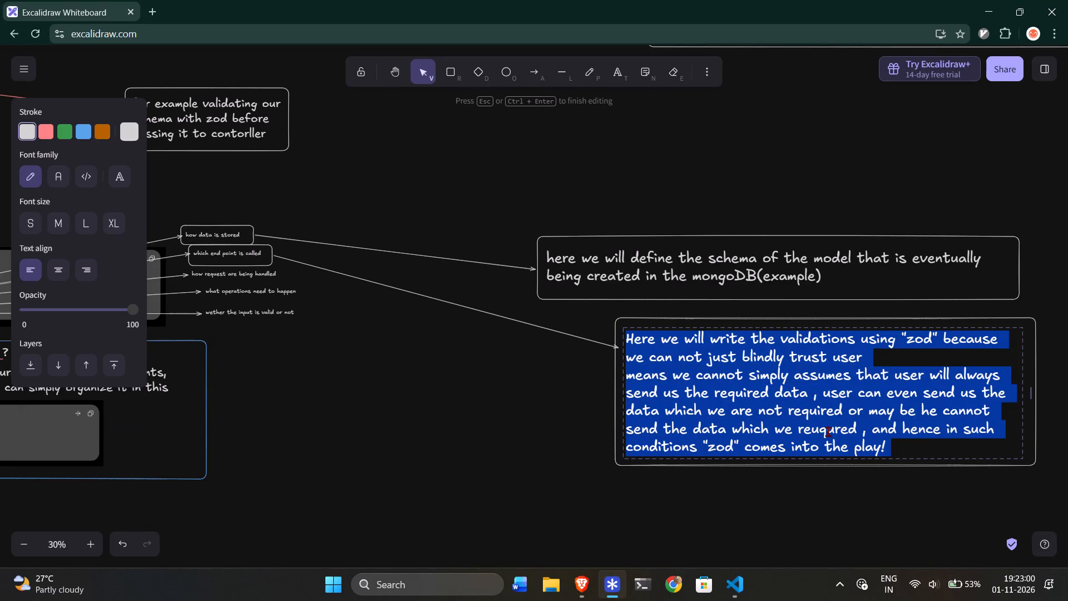
pyautogui.click(820, 427)
pyautogui.press('BackSpace')
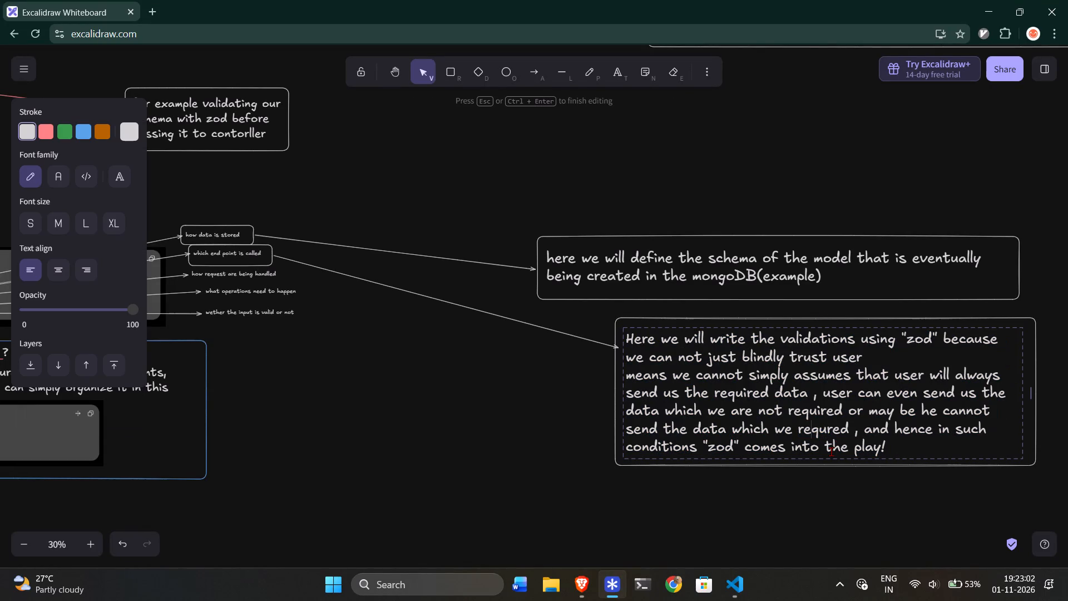